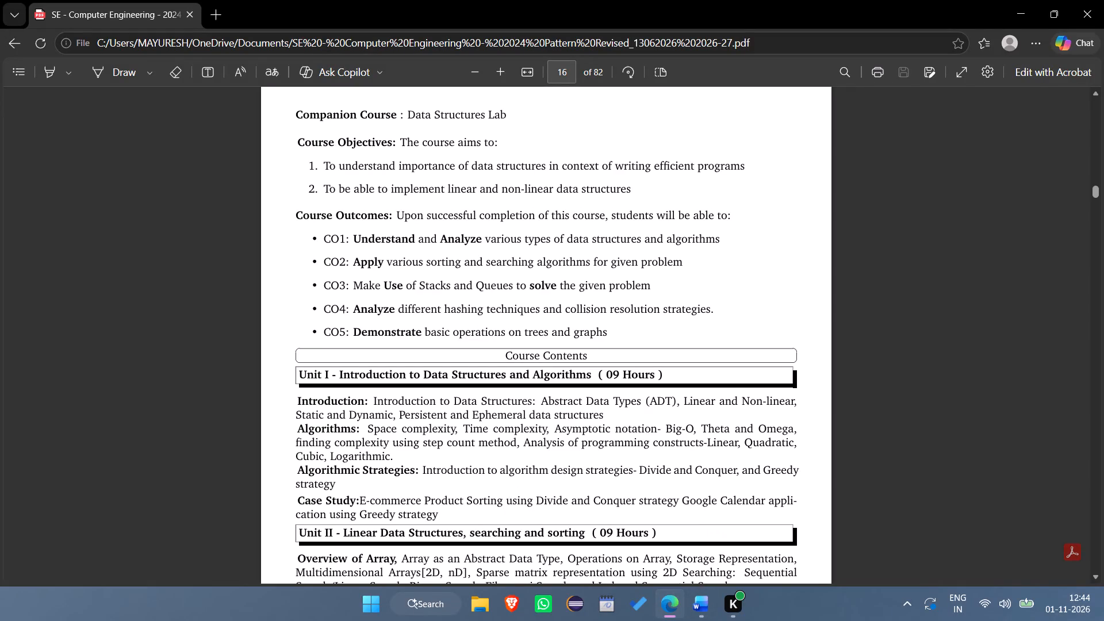
Switch to the blank Word document and begin a heading on the first line, indented from the left margin, with the word "DATA".
scroll(515, 498, "down", 1)
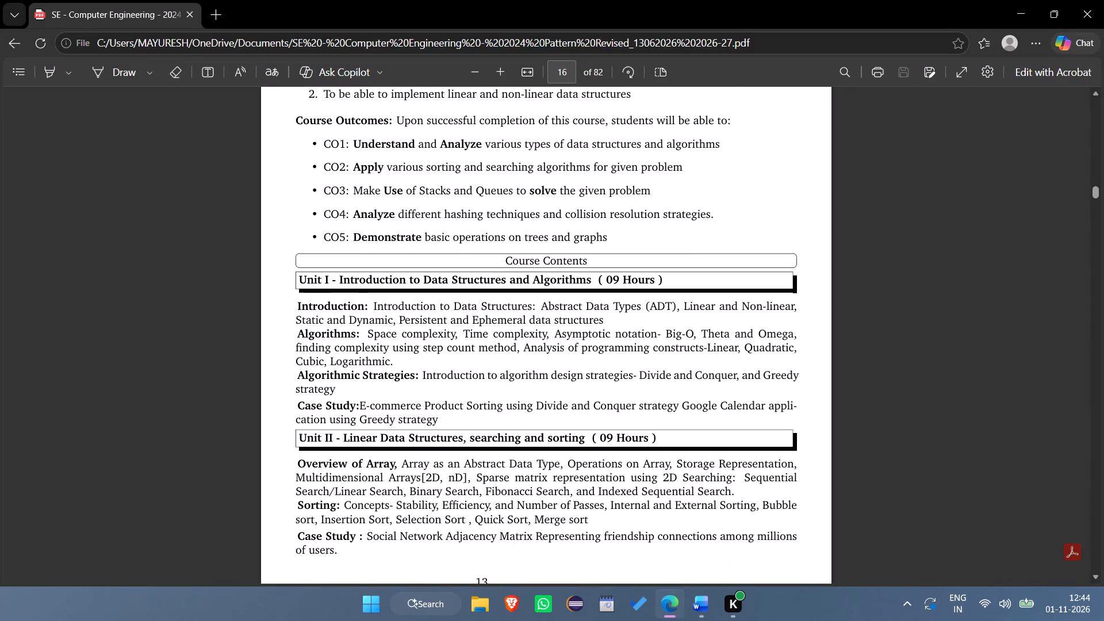
scroll(515, 498, "down", 1)
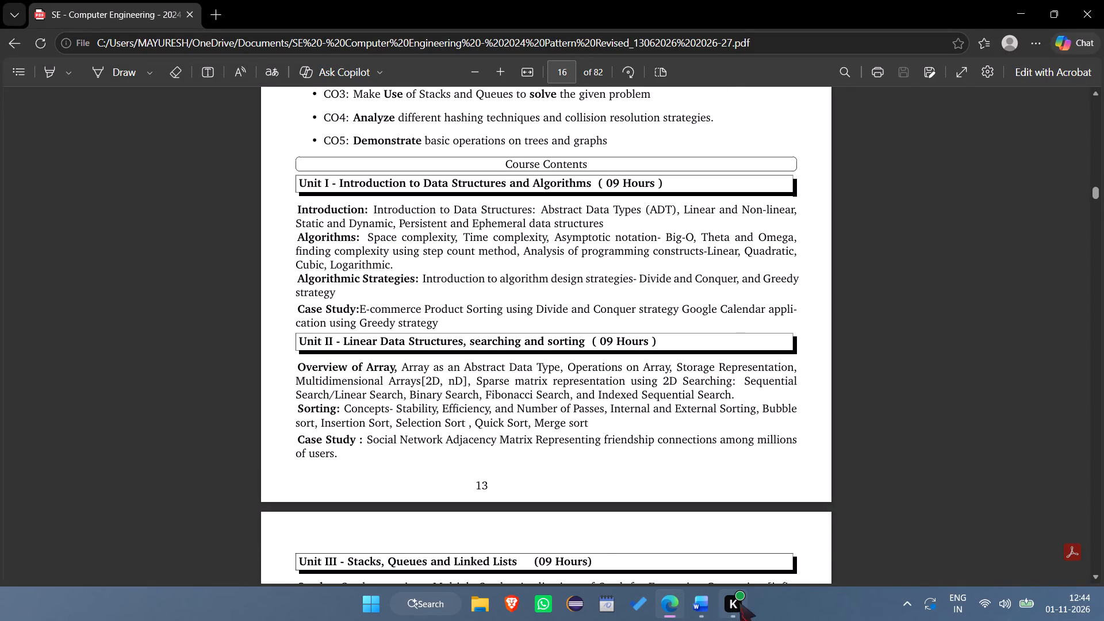
left_click(692, 614)
left_click(673, 620)
left_click(709, 601)
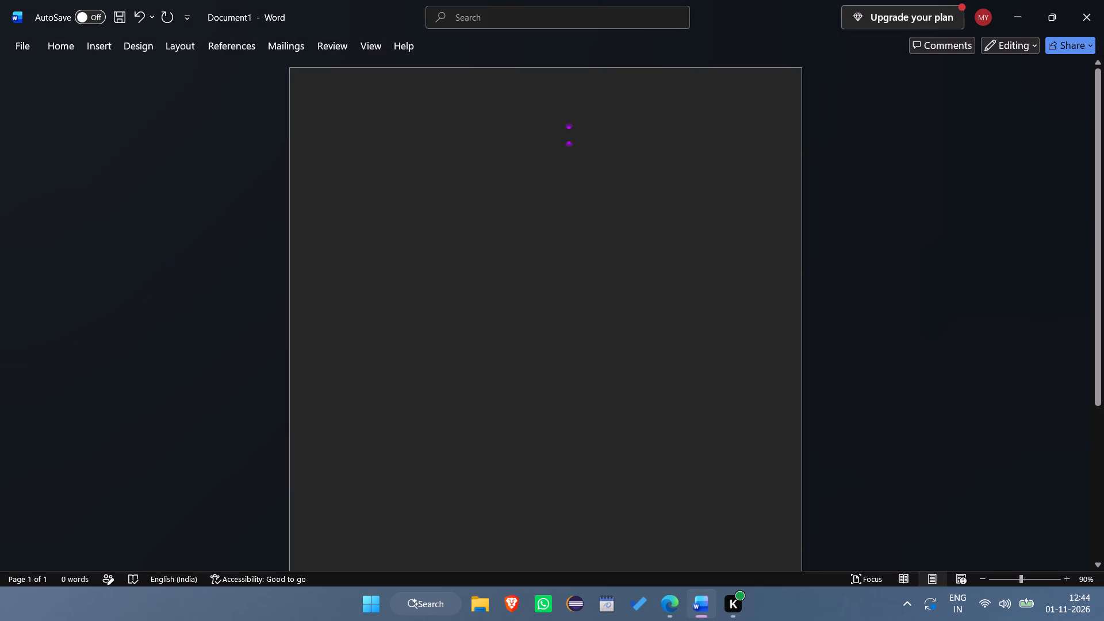
left_click(543, 150)
left_click(478, 149)
left_click(413, 148)
left_click(398, 148)
type("DATA")
key("space")
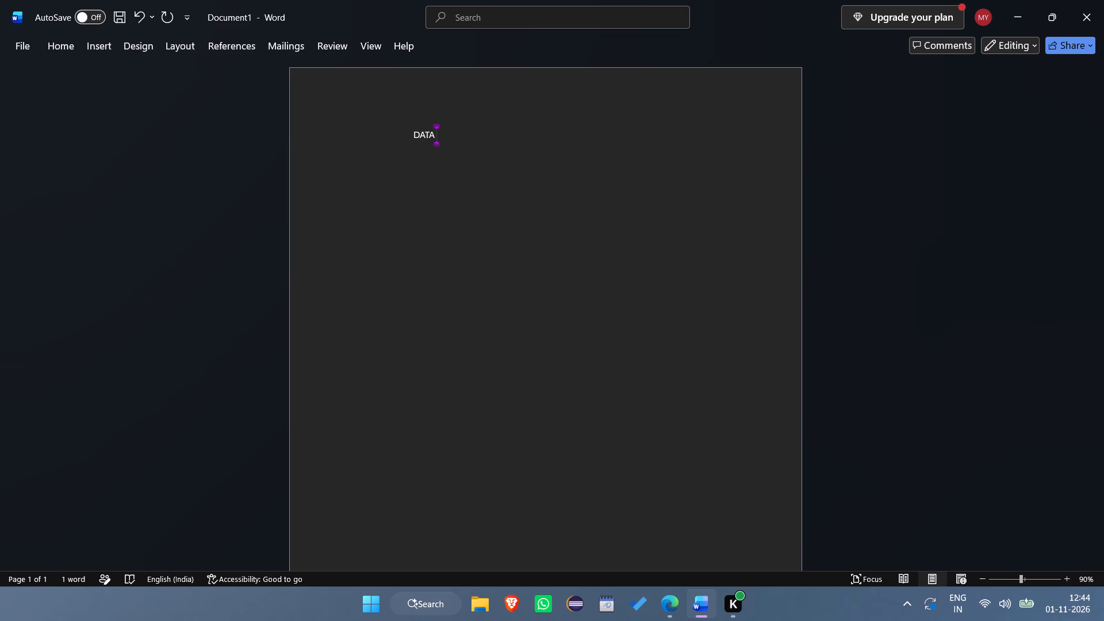
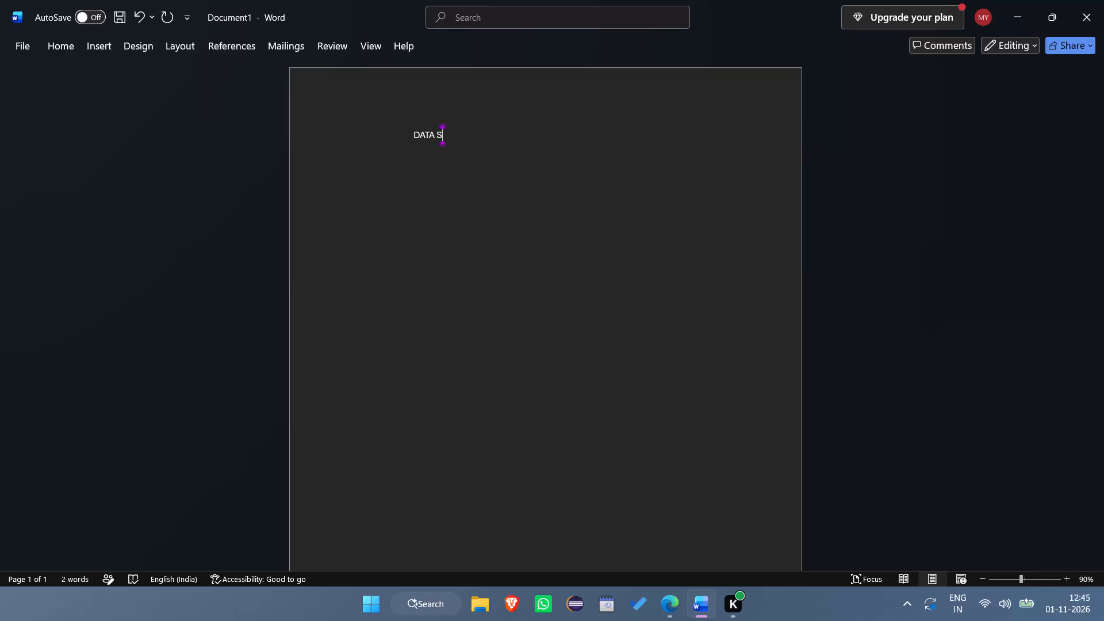
Complete the heading on the first line so it reads "DATA STRUCTURES".
key("t")
type("RUCTURES")
key("space")
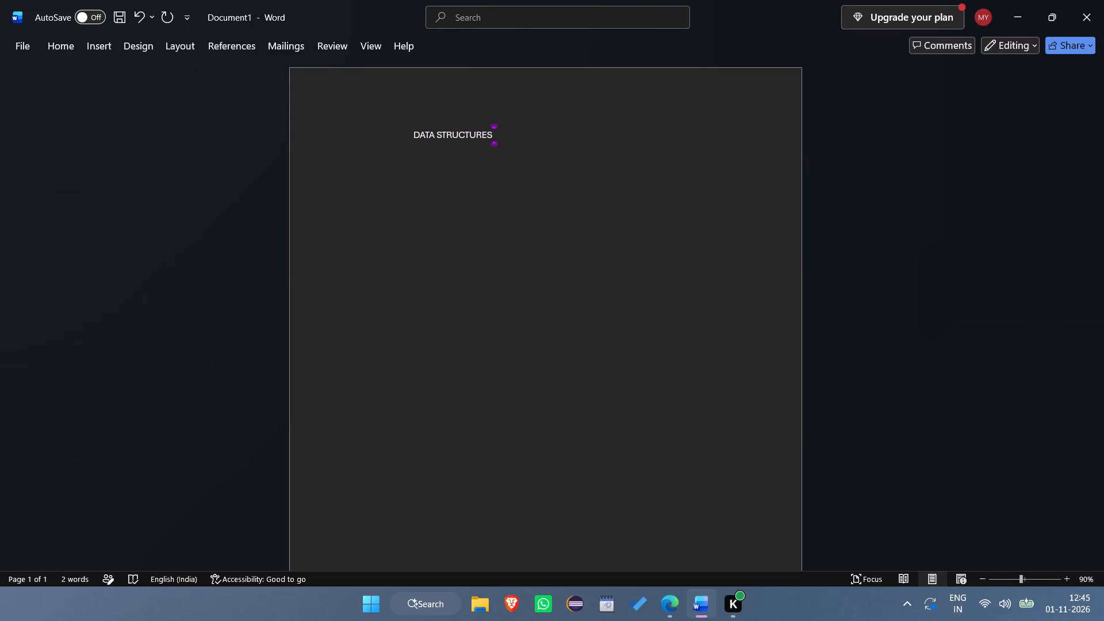
Number the heading by inserting "1." directly before "DATA STRUCTURES".
key("Down")
key("Left")
key("Left")
key("Left")
key("Left")
key("Left")
key("Left")
key("Left")
key("Left")
key("Left")
key("Left")
key("Left")
key("Left")
key("Left")
key("Left")
key("Left")
key("Left")
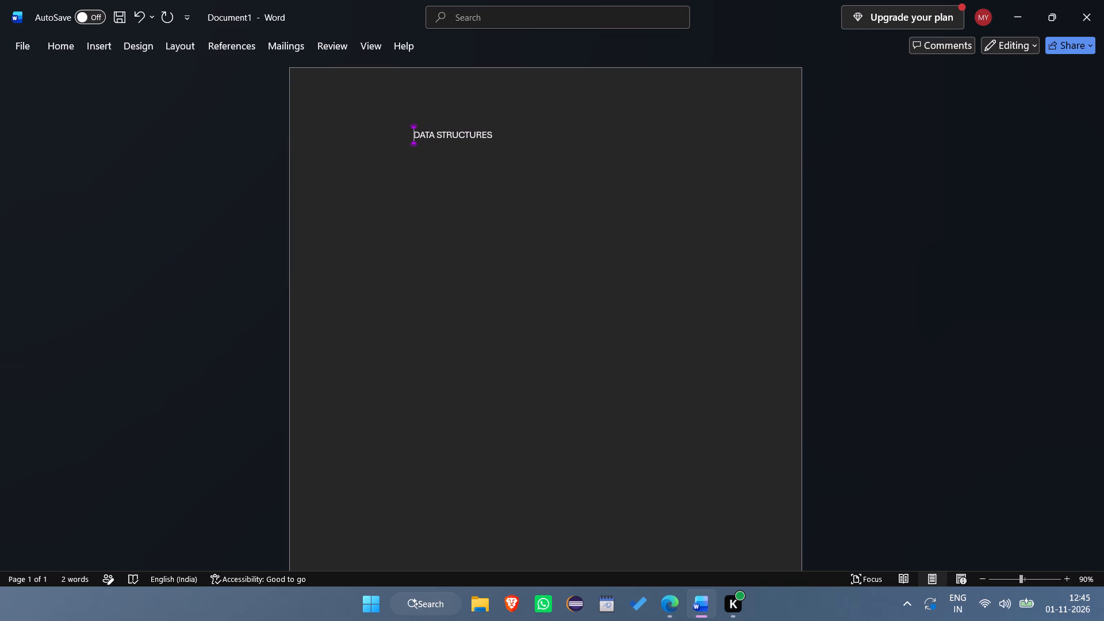
key("1")
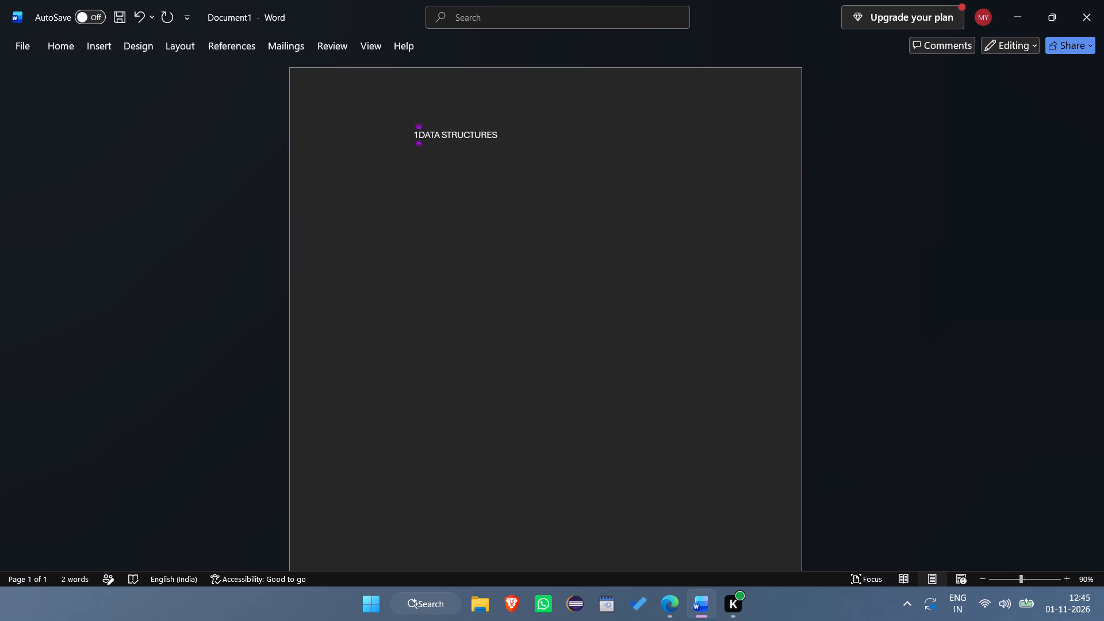
key("period")
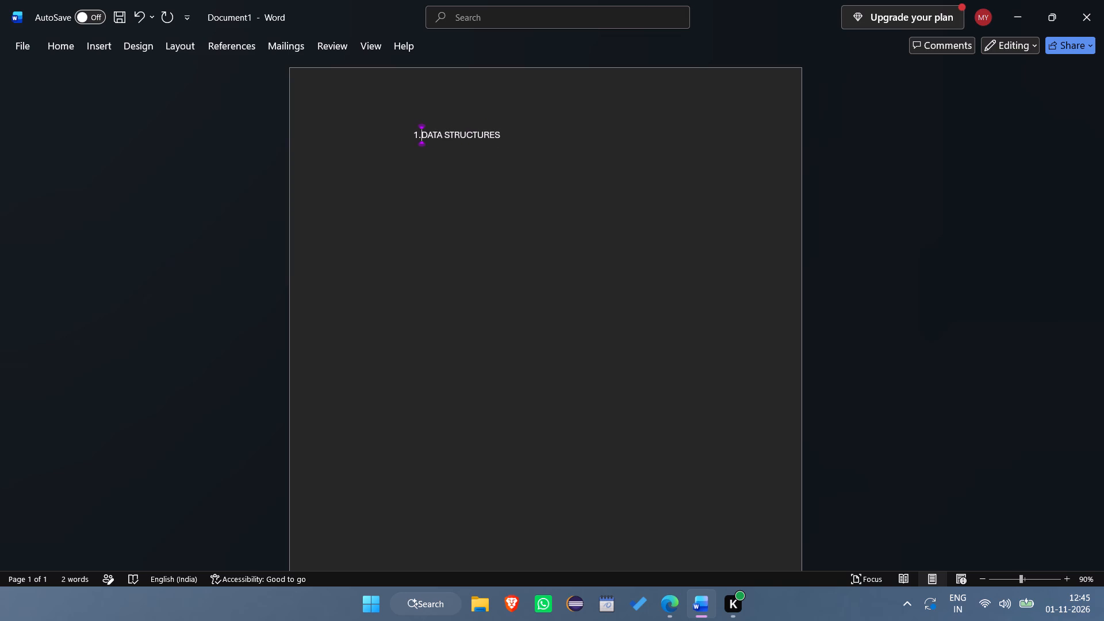
Set the font size of the whole "1.DATA STRUCTURES" heading to 20.
left_click_drag(530, 140, 407, 138)
left_click(515, 94)
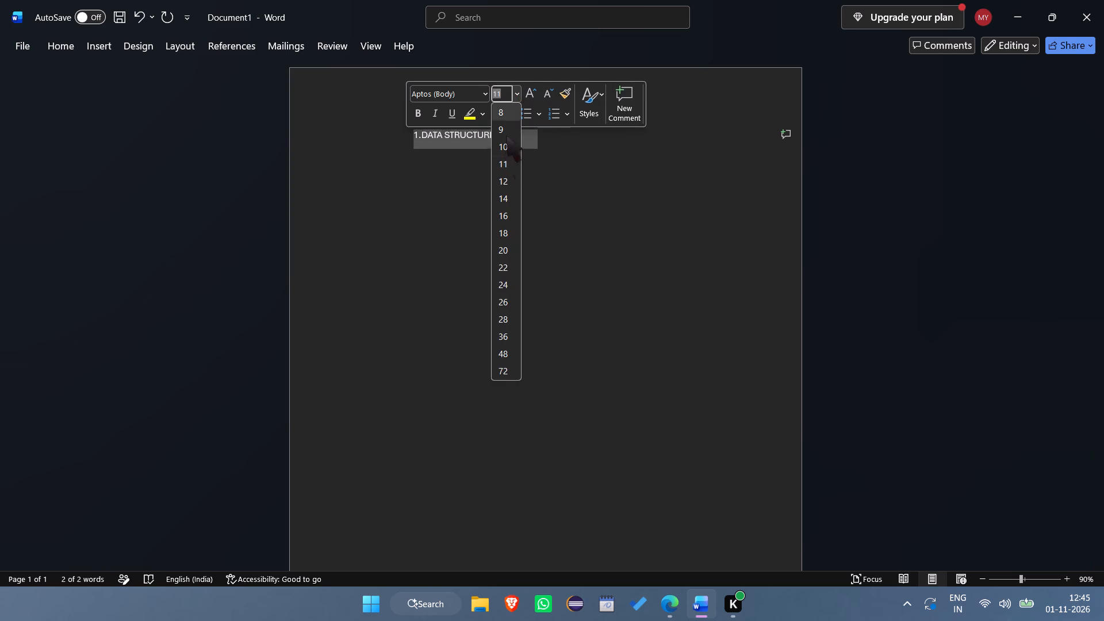
left_click(504, 248)
left_click(504, 248)
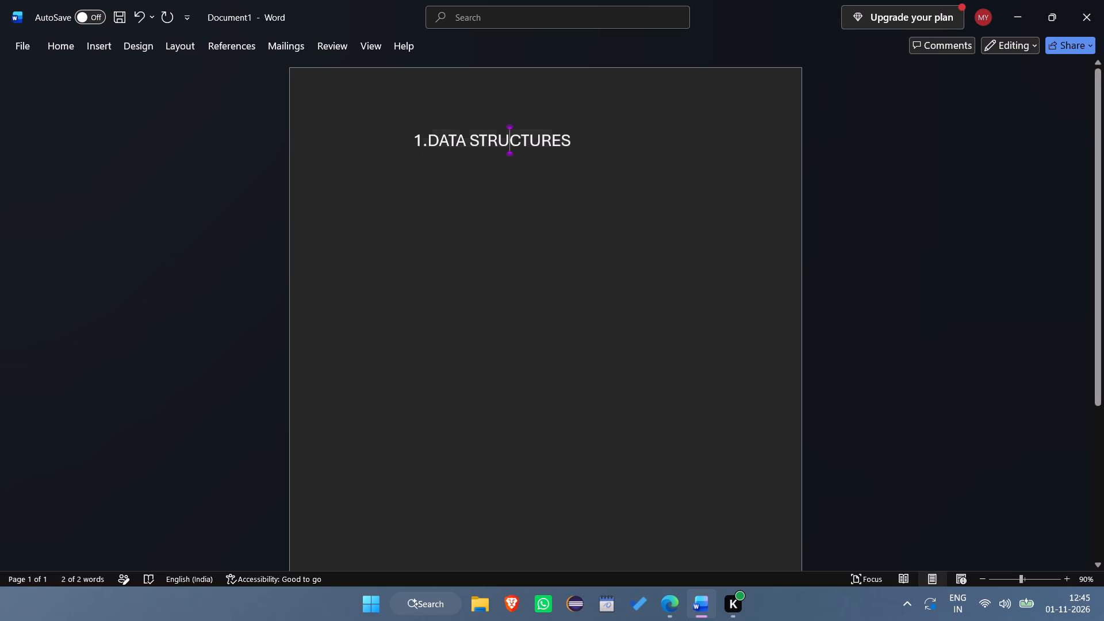
left_click(604, 138)
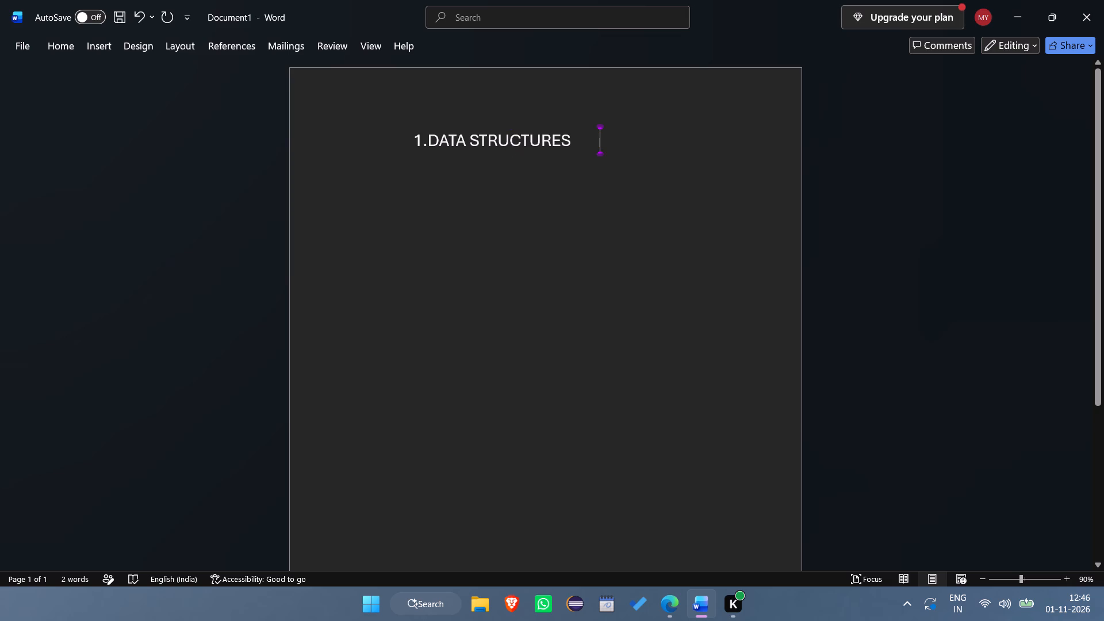
Copy the Unit I title "Introduction to Data Structures and Algorithms", without its hours, from the syllabus PDF in Edge onto a new Word line below the heading.
key("Return")
key("space")
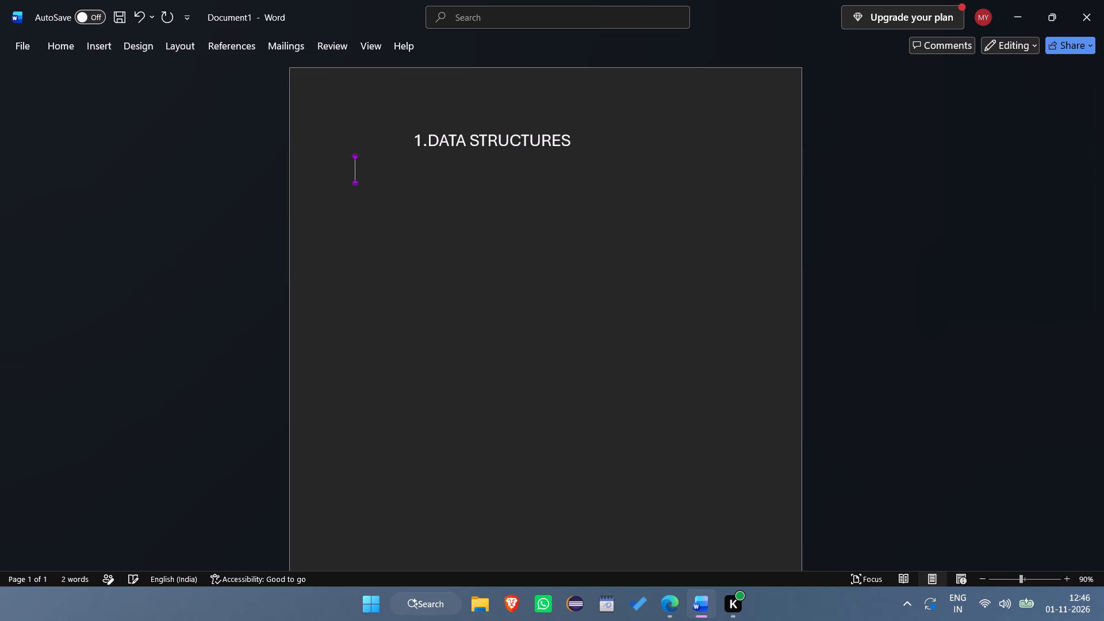
key("space")
key("space")
left_click(678, 607)
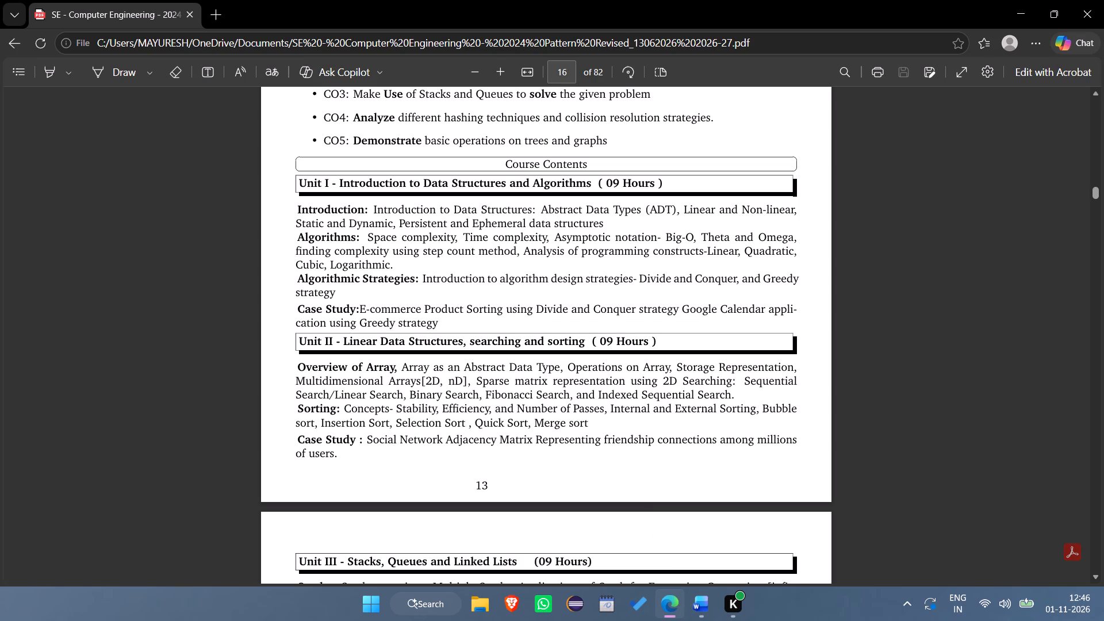
left_click_drag(293, 182, 715, 175)
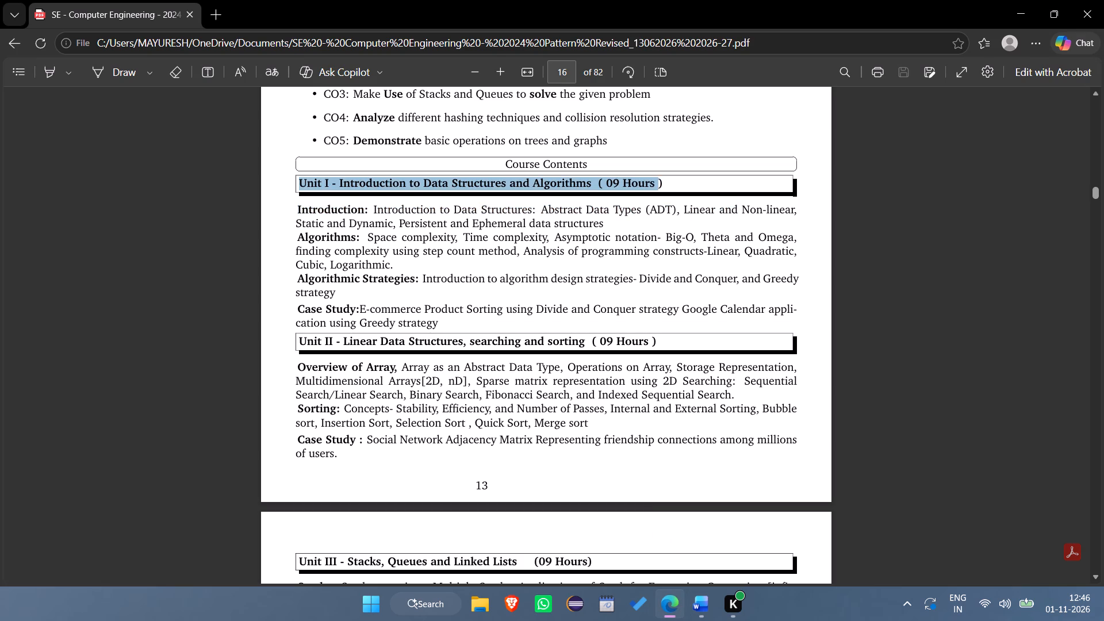
left_click_drag(715, 175, 594, 189)
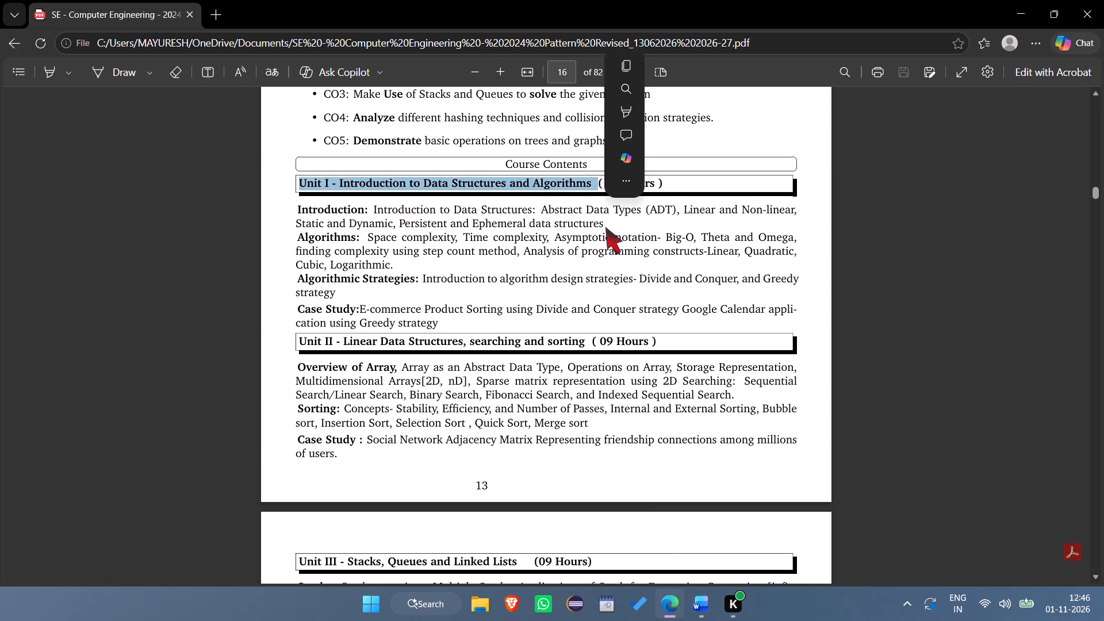
key("ctrl+c")
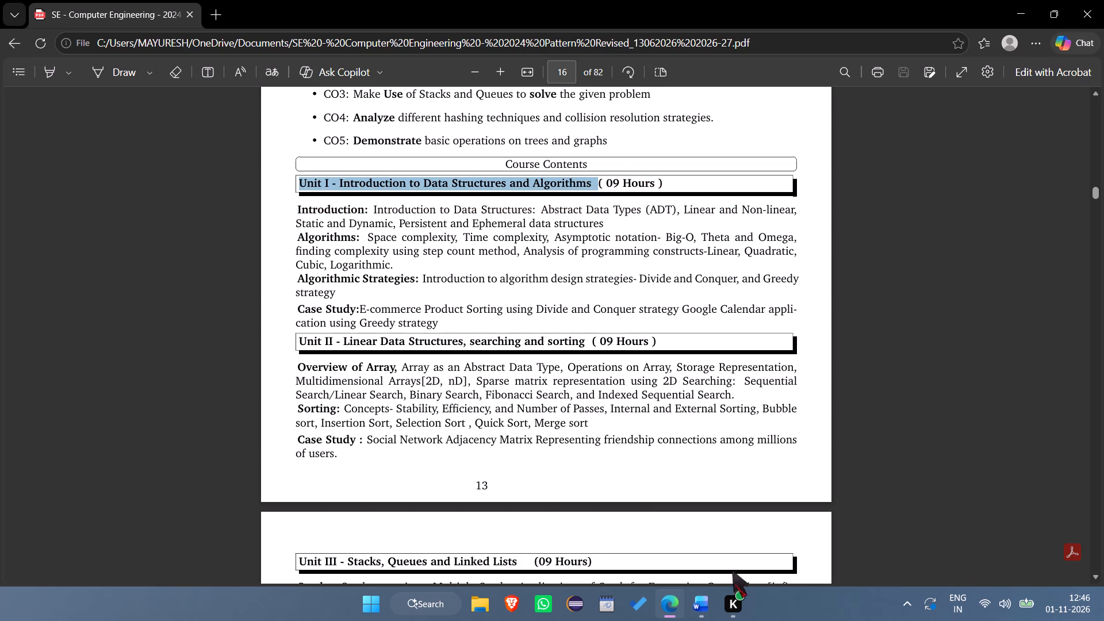
left_click(706, 600)
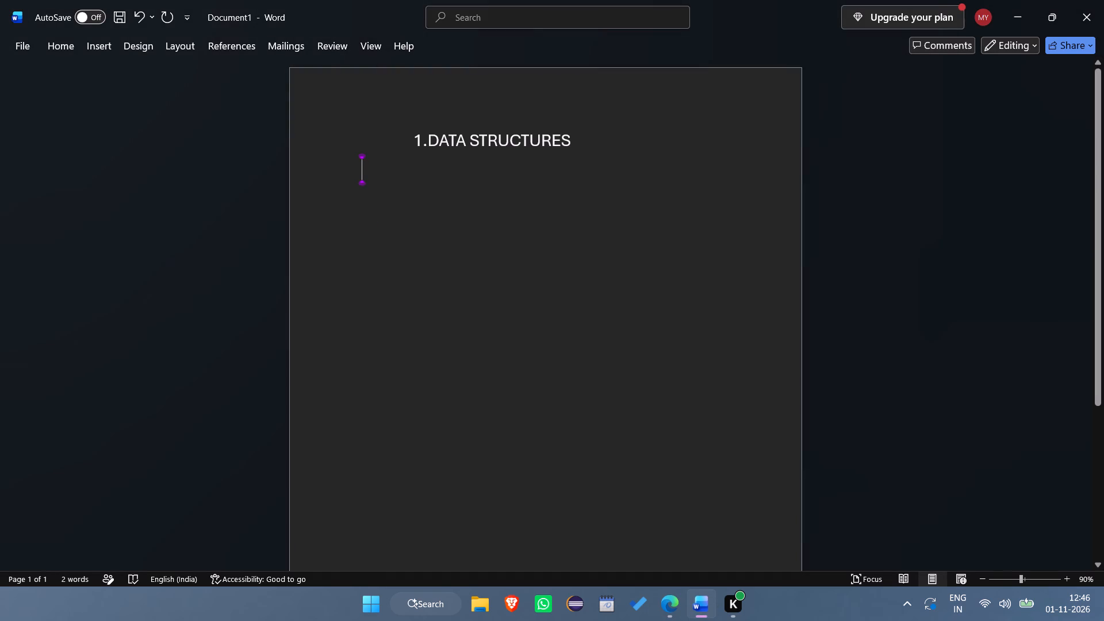
key("ctrl+v")
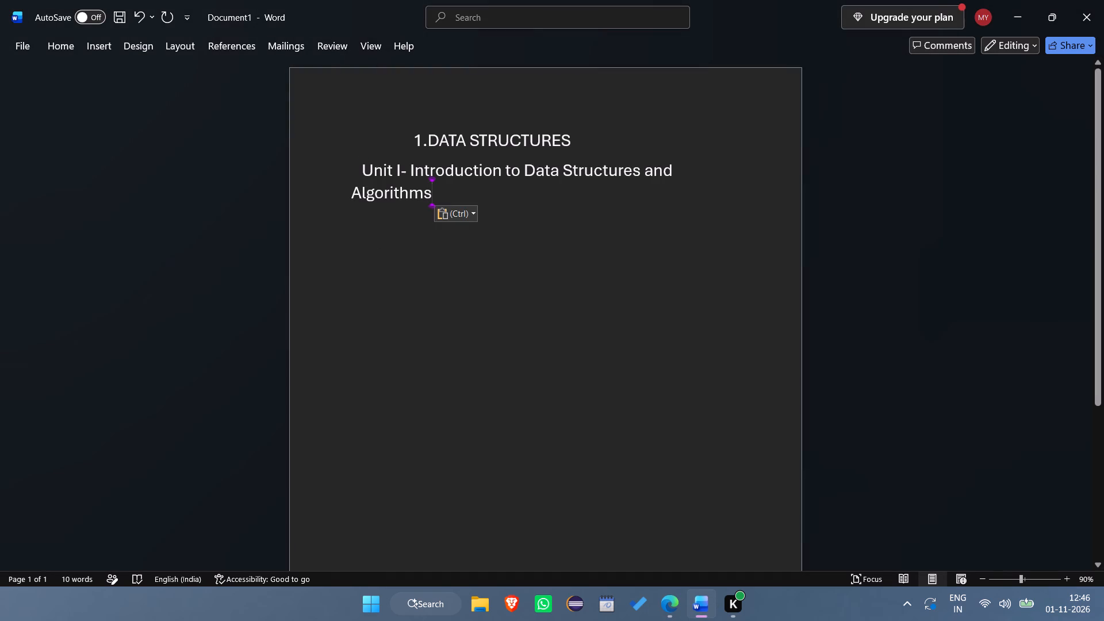
Set the font size of the entire Unit I title line to 18.
left_click(406, 175)
left_click_drag(446, 177, 374, 191)
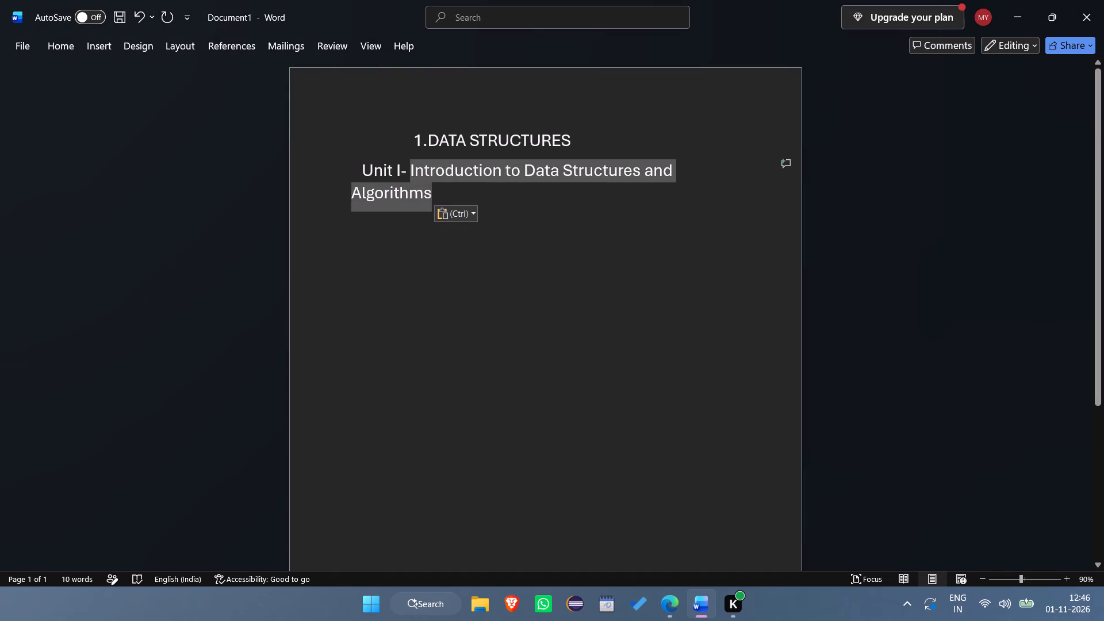
left_click_drag(374, 191, 374, 192)
left_click(329, 170)
left_click(358, 168)
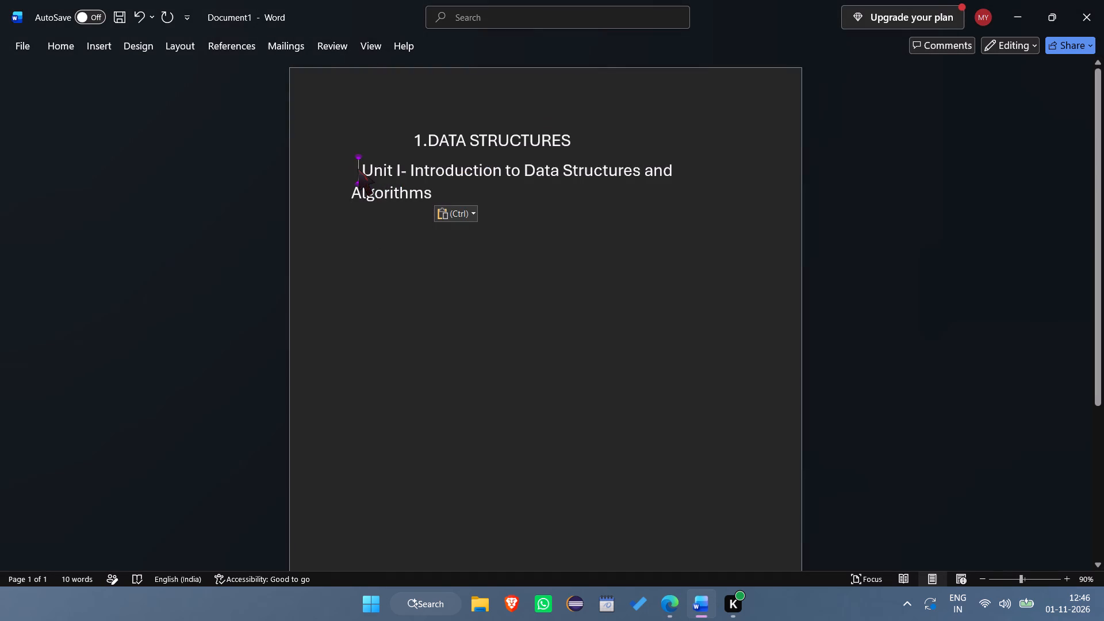
left_click_drag(358, 168, 426, 199)
left_click(532, 158)
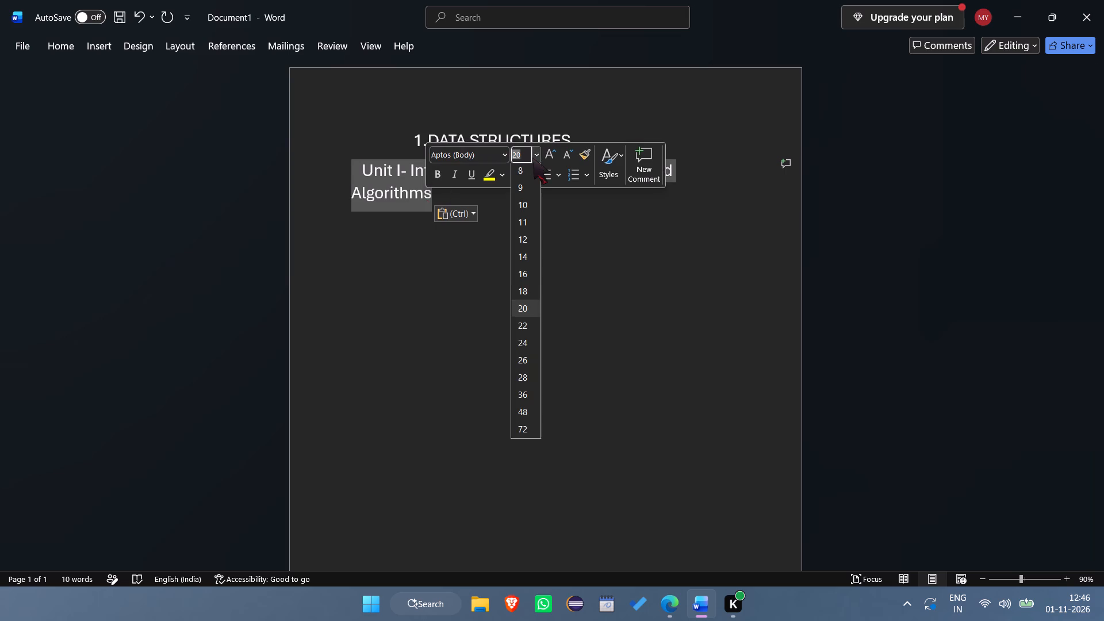
left_click(528, 293)
left_click(222, 211)
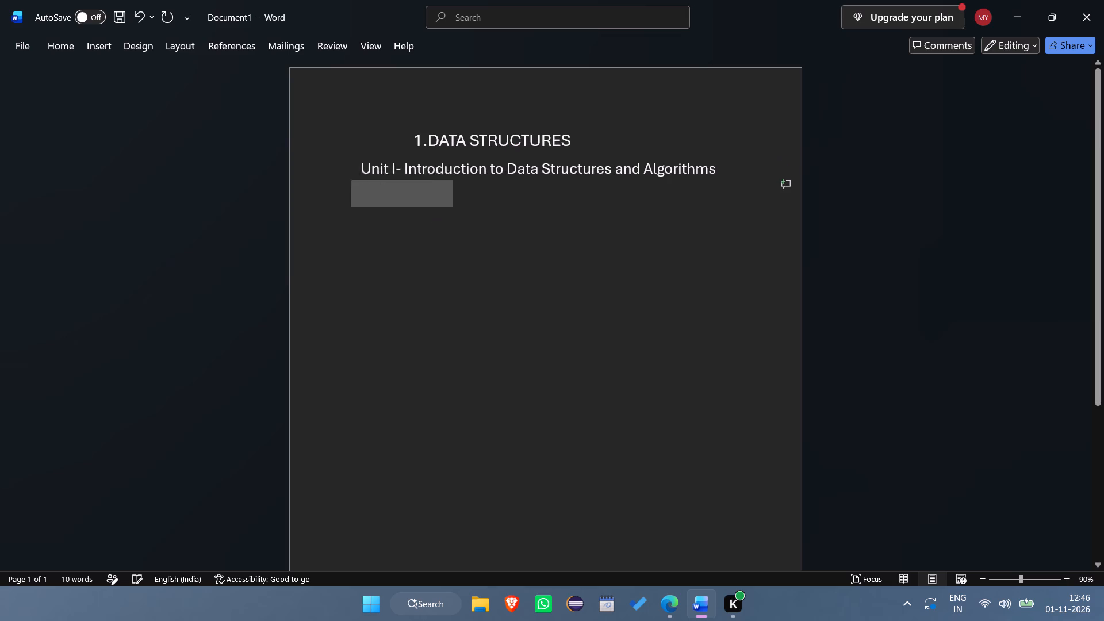
left_click(139, 349)
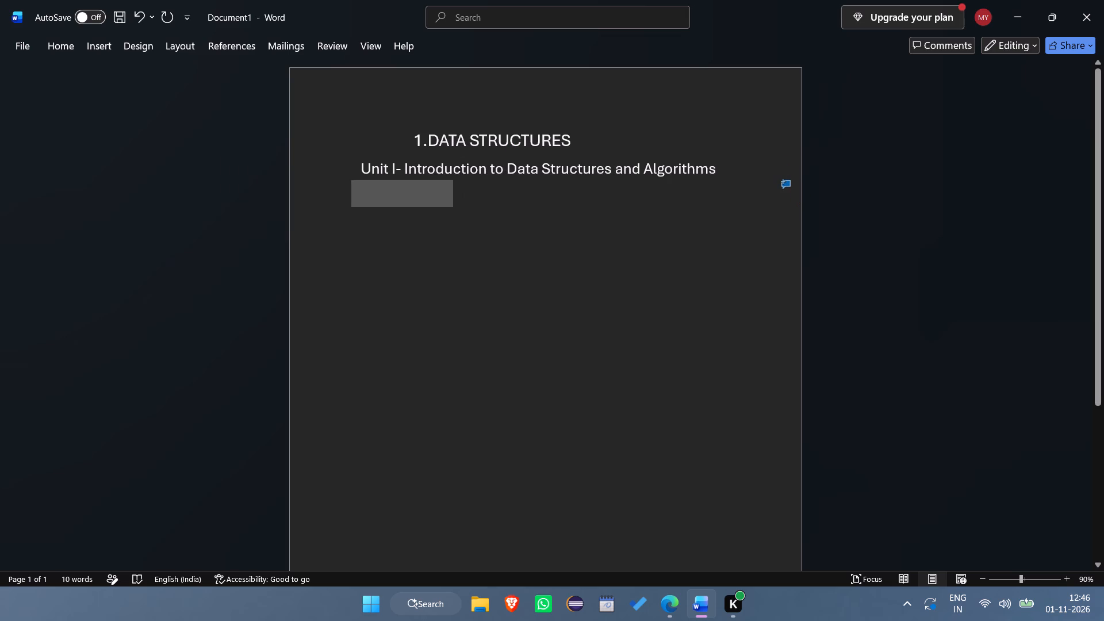
left_click(716, 164)
left_click_drag(359, 167, 393, 170)
left_click(398, 178)
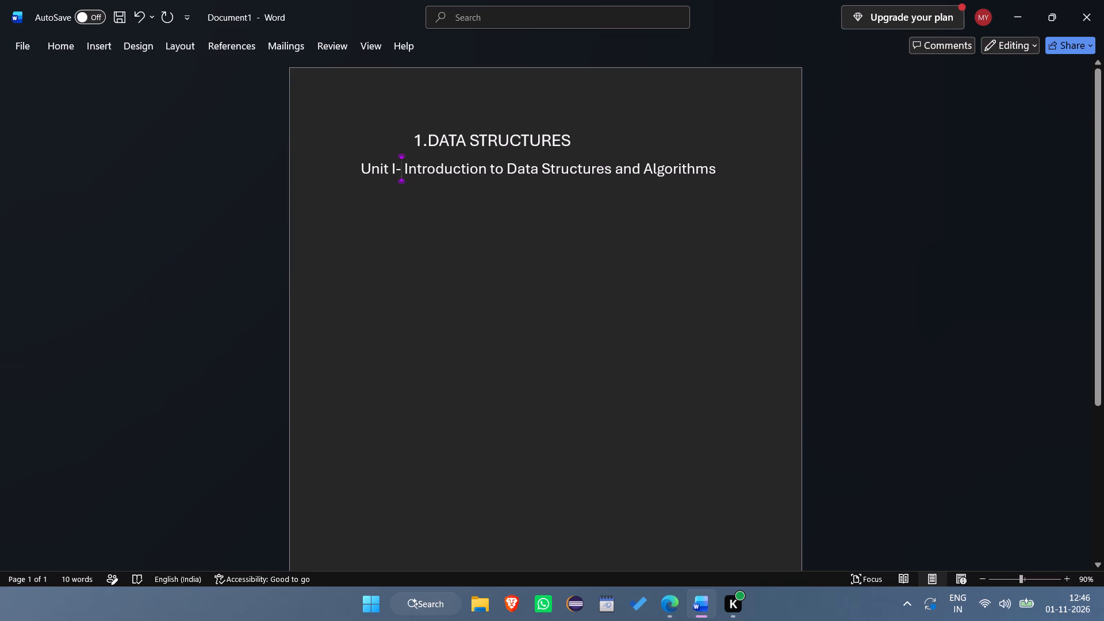
Make the "1.DATA STRUCTURES" heading bold.
left_click_drag(412, 129, 558, 135)
triple_click(531, 140)
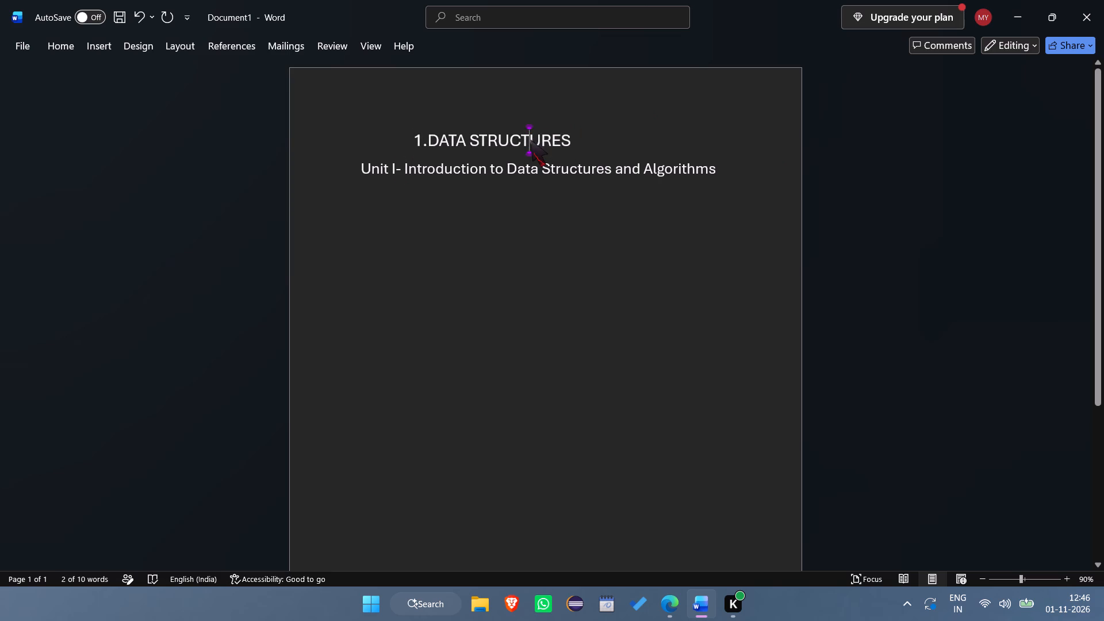
left_click(535, 117)
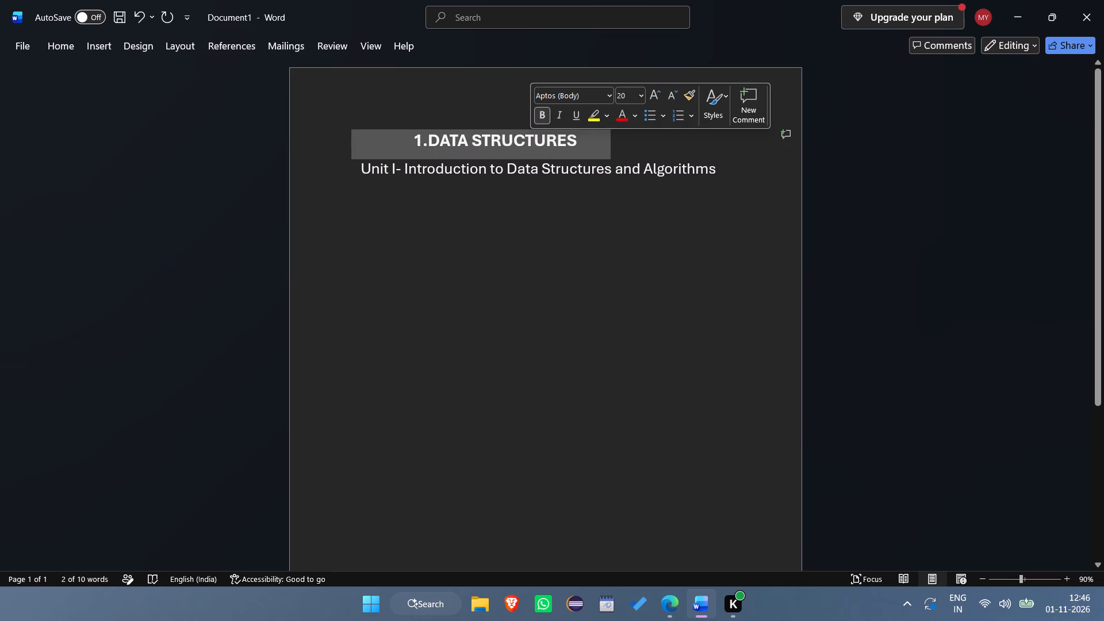
left_click(276, 183)
left_click(128, 294)
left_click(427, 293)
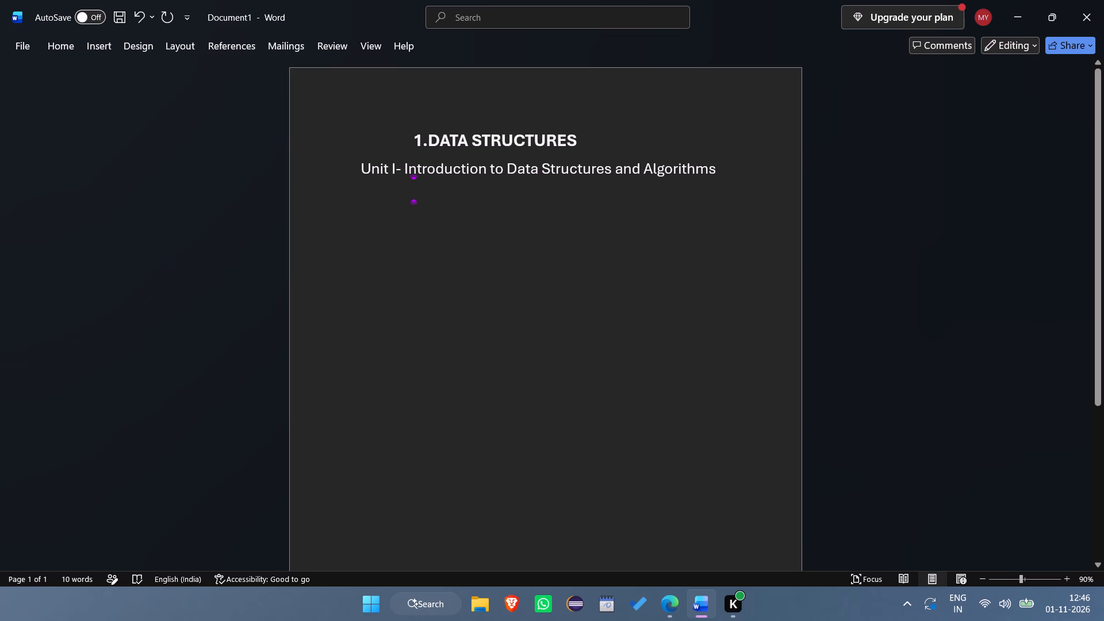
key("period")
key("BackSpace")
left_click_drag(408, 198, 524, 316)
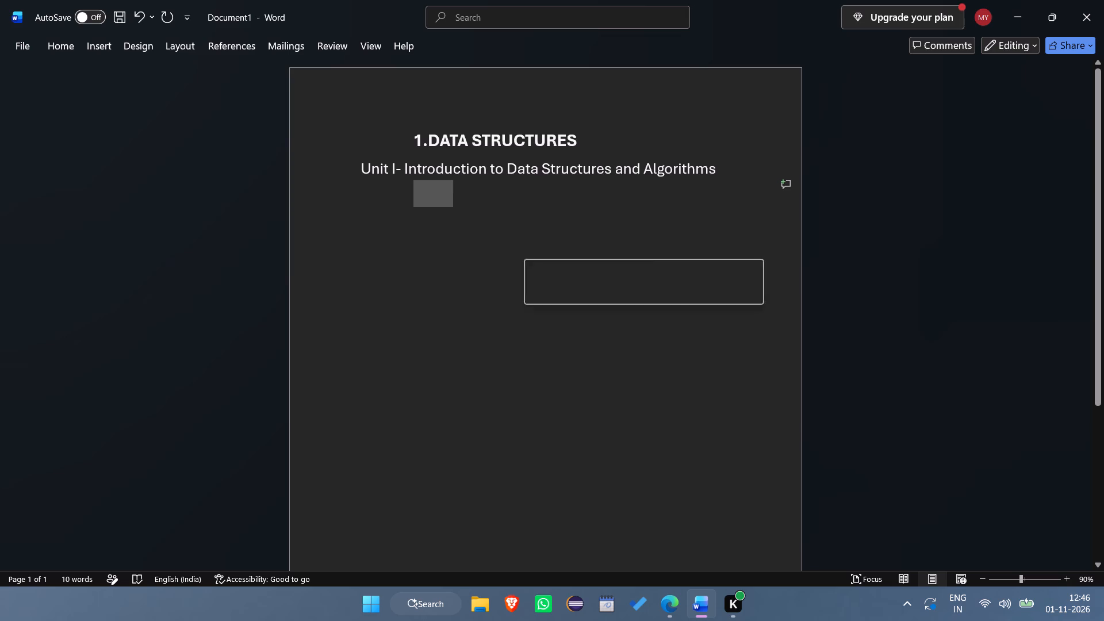
Add five new blank lines below the Unit I title line.
left_click(488, 216)
key("Return")
key("Return")
key("Return")
key("Return")
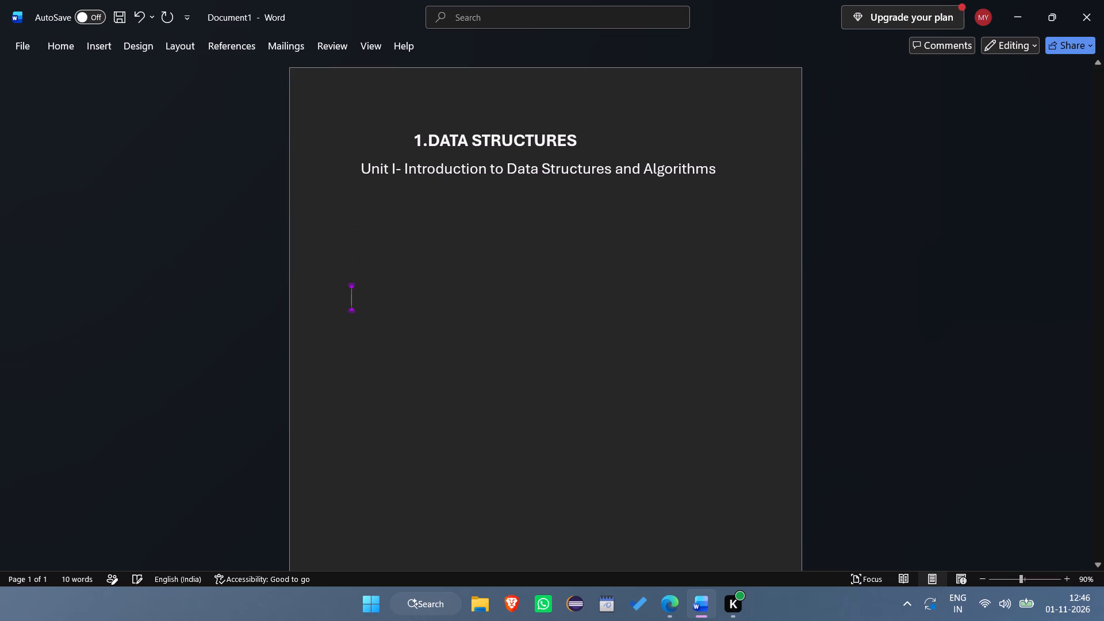
key("Return")
Apply bullet formatting to the Unit I title line together with the blank lines below it, and place the cursor on a blank line underneath.
left_click_drag(356, 206, 522, 370)
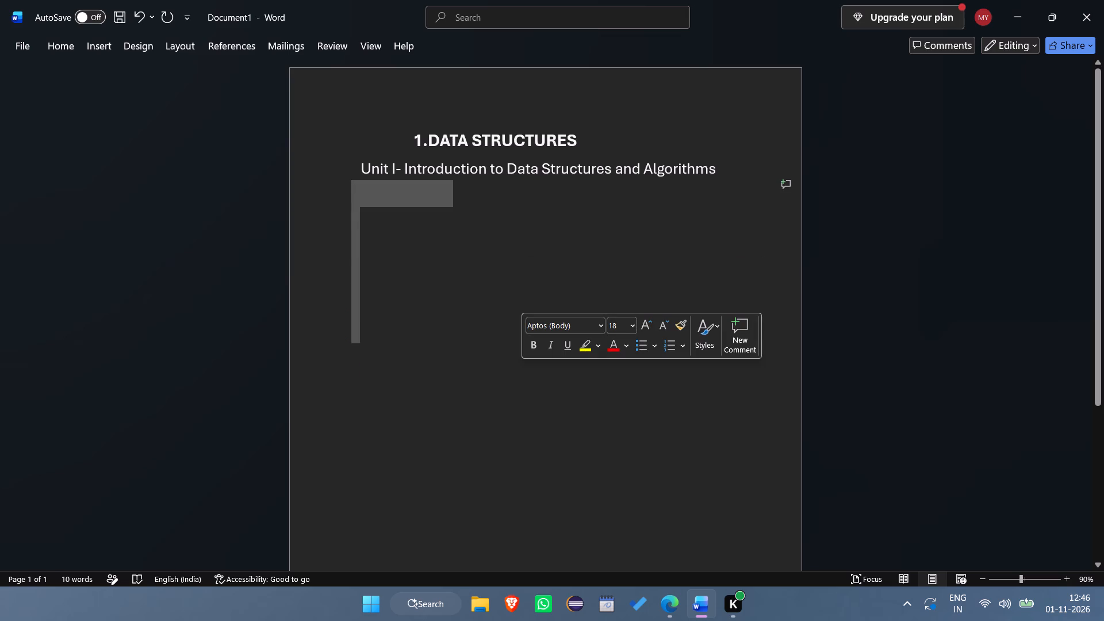
left_click(644, 346)
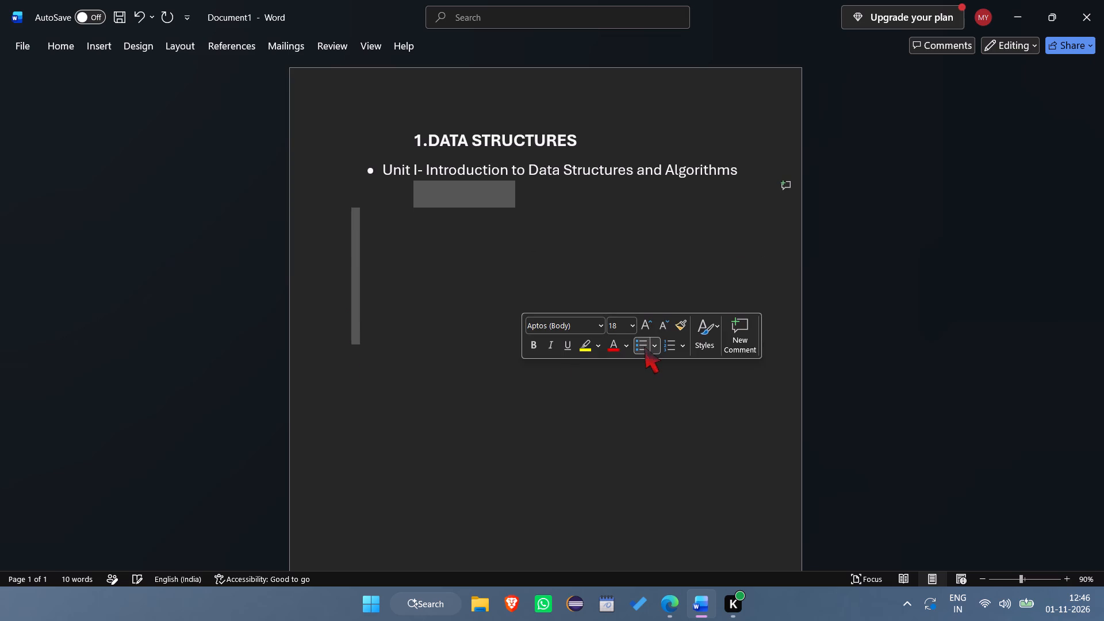
left_click(42, 278)
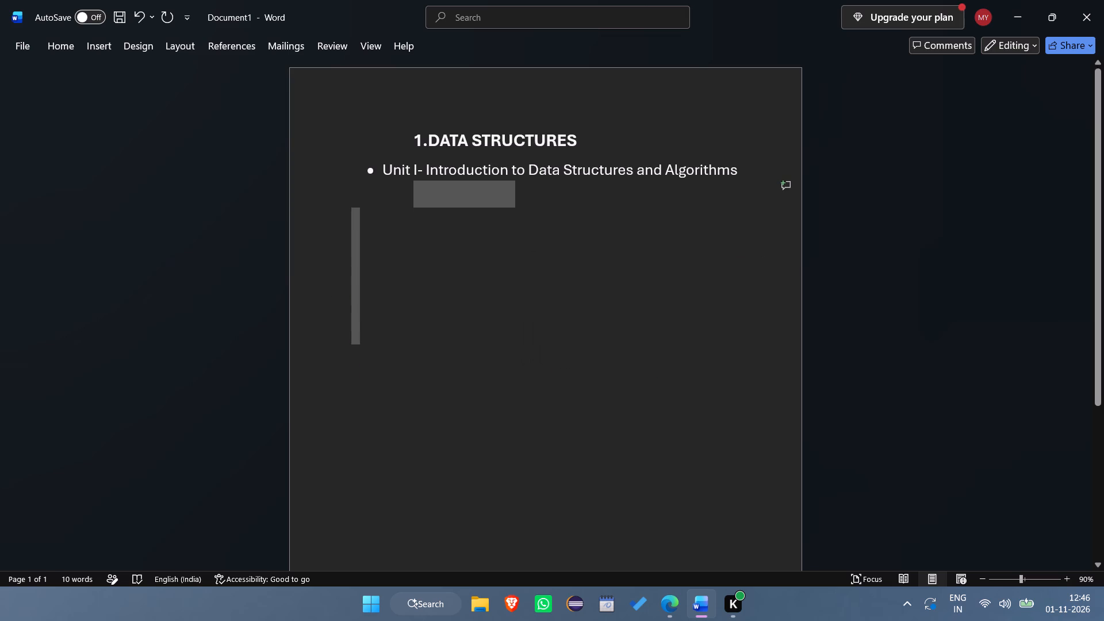
left_click(365, 224)
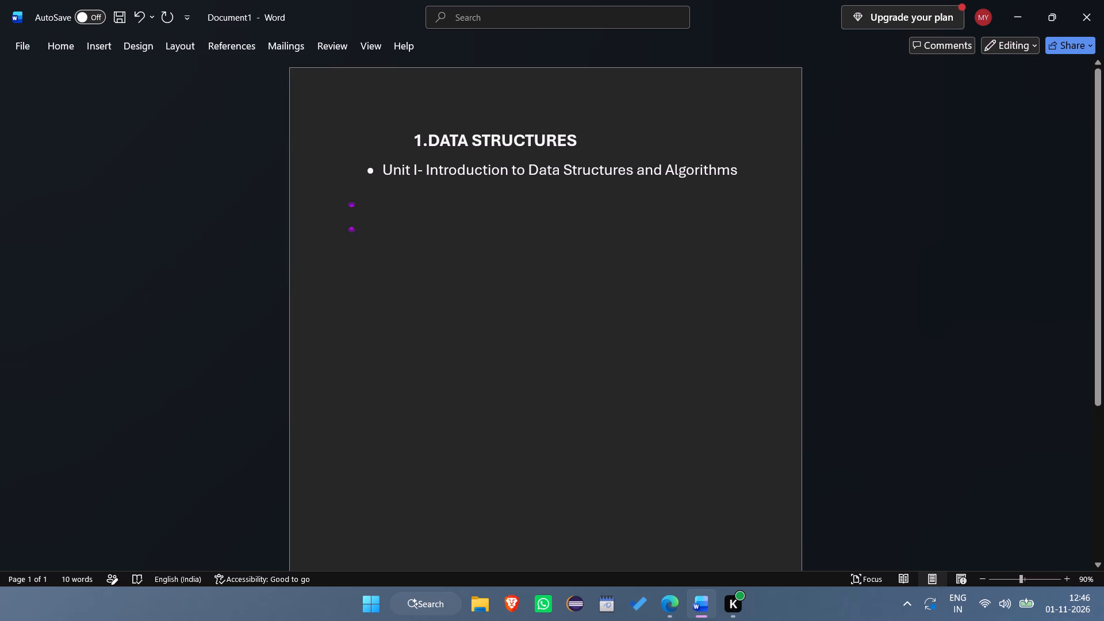
left_click_drag(362, 201, 367, 210)
left_click(371, 215)
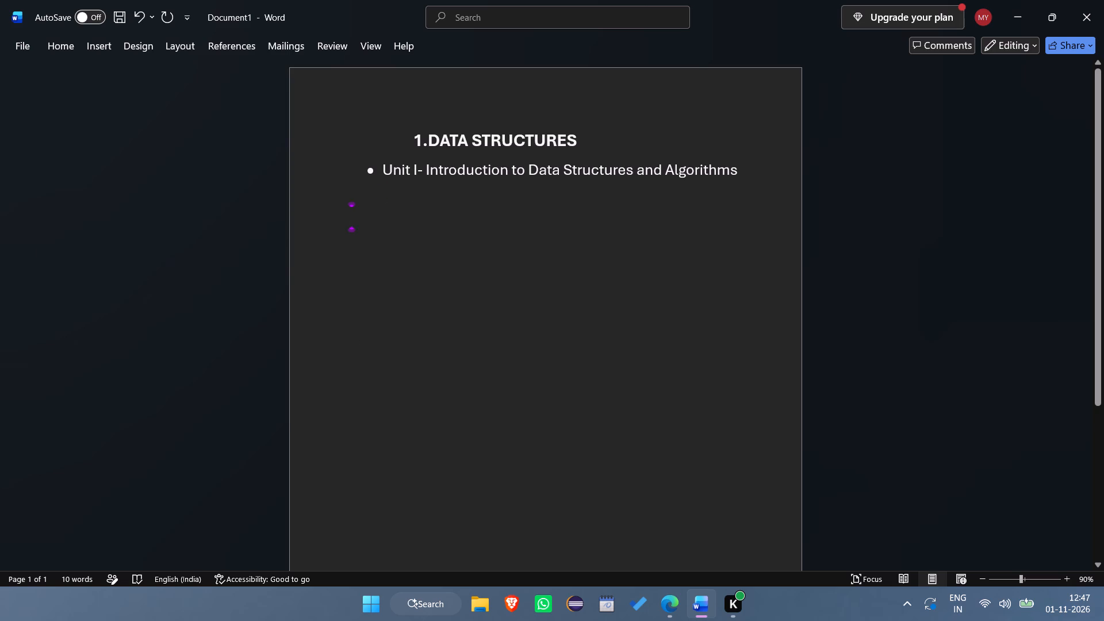
Start an unbulleted line directly below the Unit I title and indent it with a few spaces.
left_click(388, 201)
key("space")
key("space")
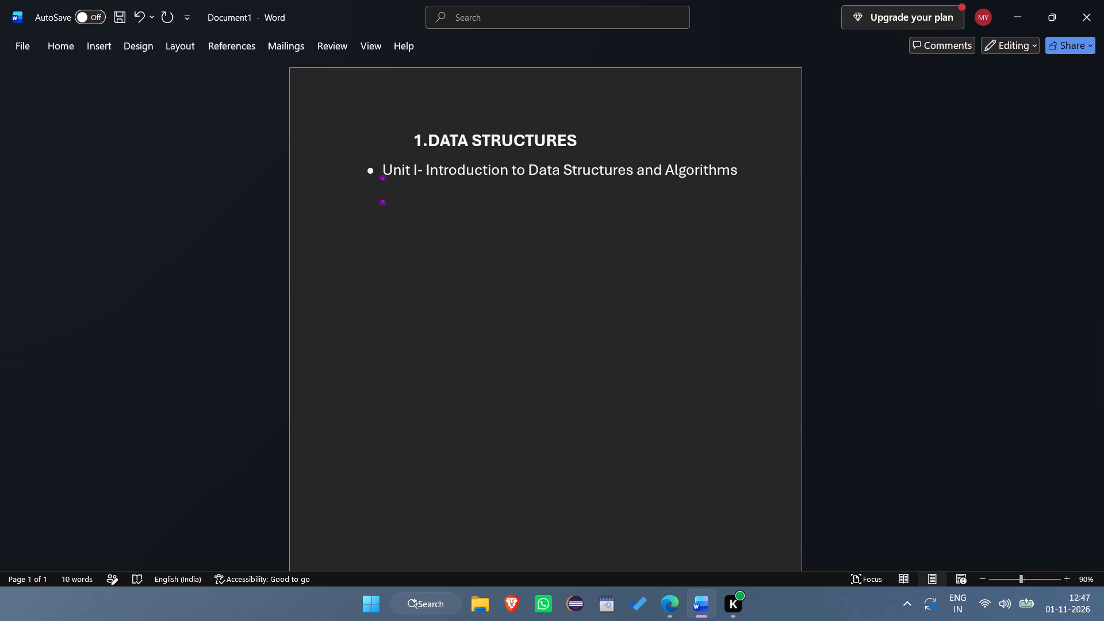
key("Return")
key("Return")
key("space")
key("space")
key("space")
key("space")
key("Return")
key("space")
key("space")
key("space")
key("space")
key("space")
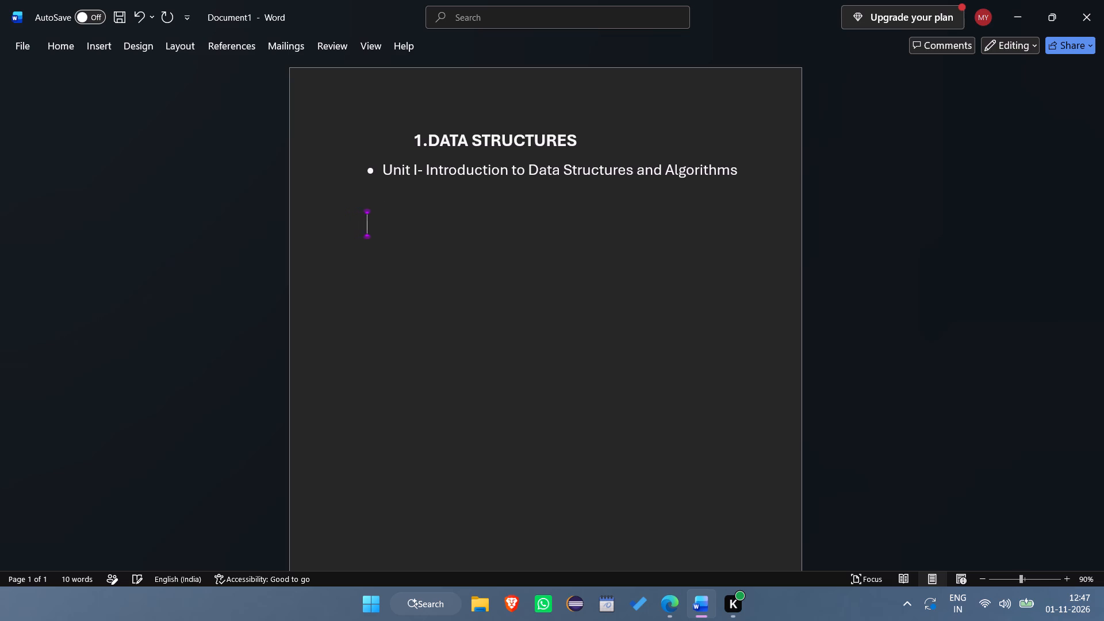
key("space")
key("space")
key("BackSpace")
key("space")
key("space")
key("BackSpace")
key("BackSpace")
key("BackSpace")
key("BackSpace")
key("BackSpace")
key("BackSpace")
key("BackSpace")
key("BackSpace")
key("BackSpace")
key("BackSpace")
Indent the blank line below the Unit I title further with six more spaces.
key("space")
key("space")
key("space")
key("space")
key("space")
key("space")
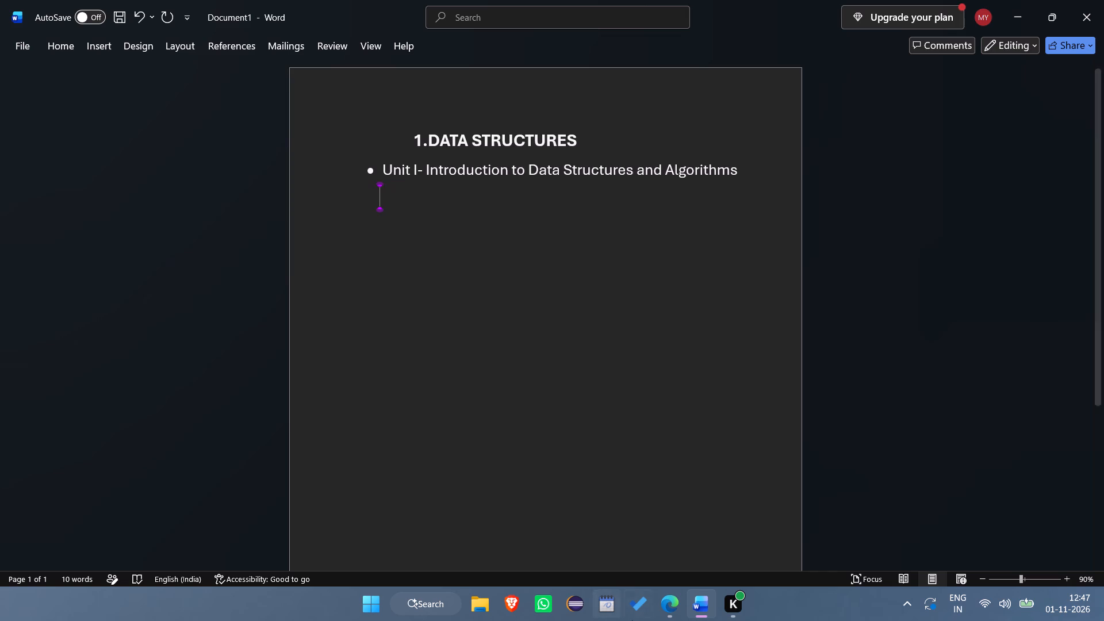
In the syllabus PDF in Edge, copy the Unit I contents from "Introduction:" through the end of the Algorithmic Strategies paragraph.
left_click(652, 554)
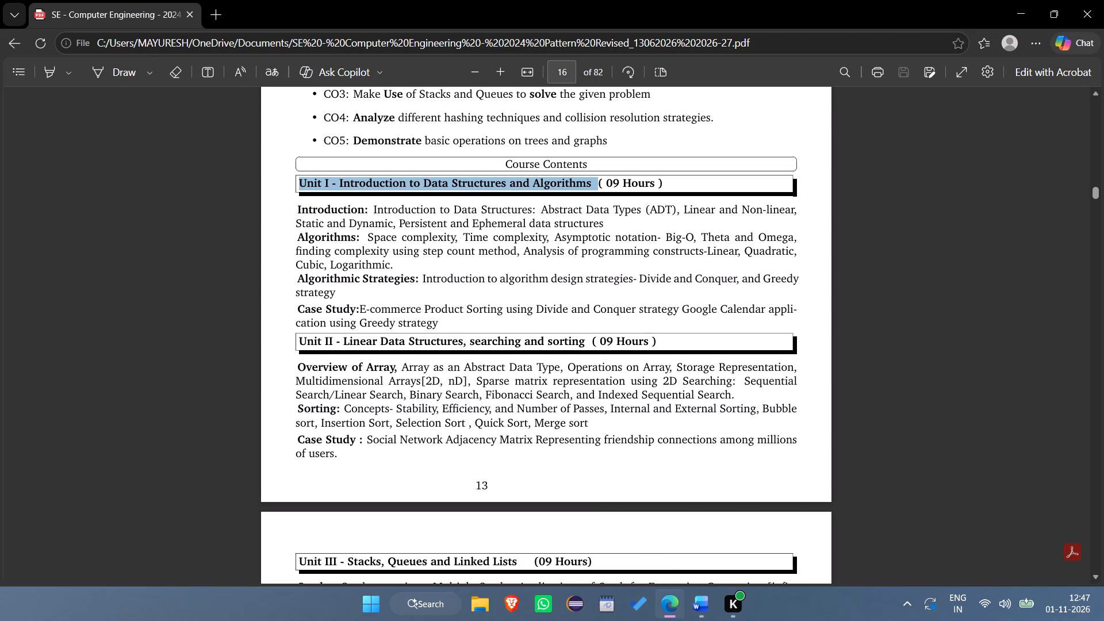
left_click_drag(290, 208, 351, 241)
left_click_drag(351, 241, 375, 255)
left_click_drag(301, 213, 346, 282)
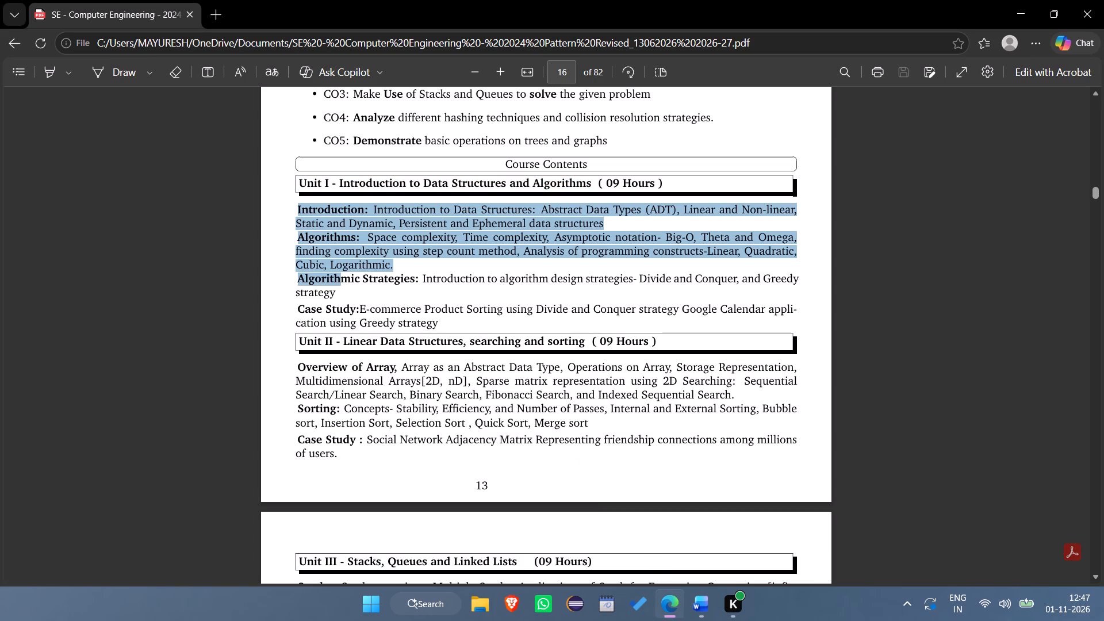
left_click_drag(346, 282, 354, 298)
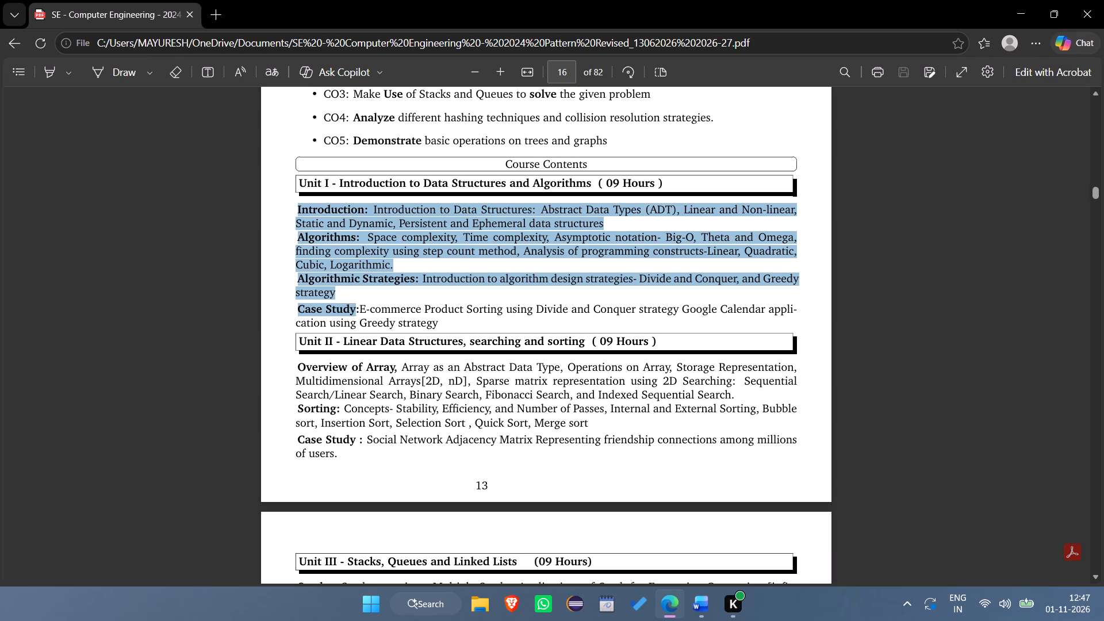
left_click_drag(354, 298, 347, 294)
left_click(347, 294)
left_click_drag(339, 291, 337, 292)
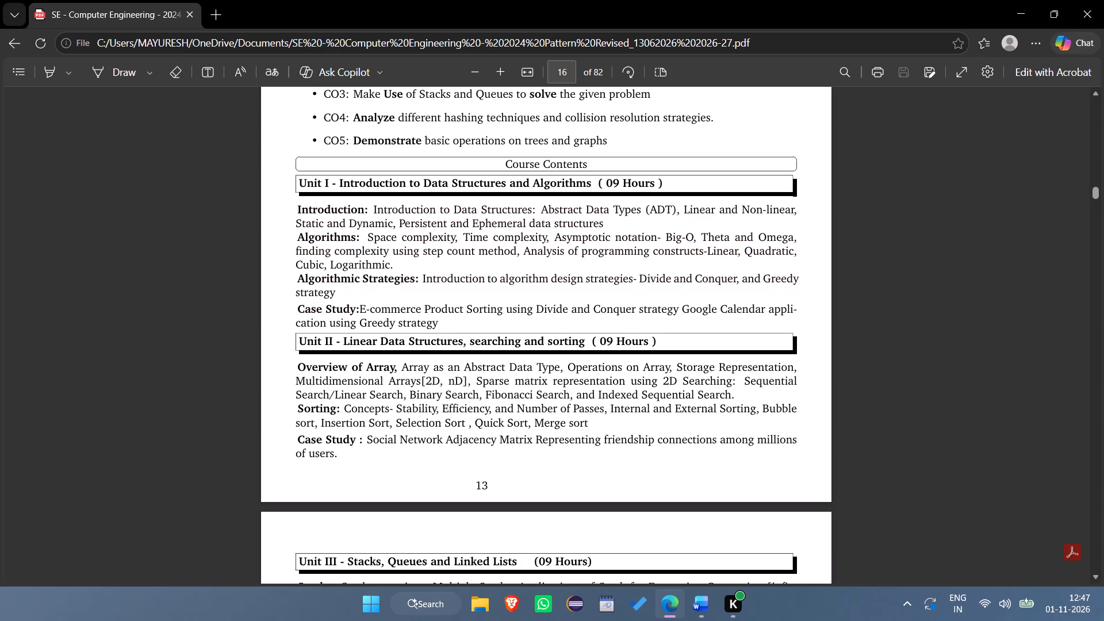
left_click_drag(337, 292, 285, 204)
left_click(311, 77)
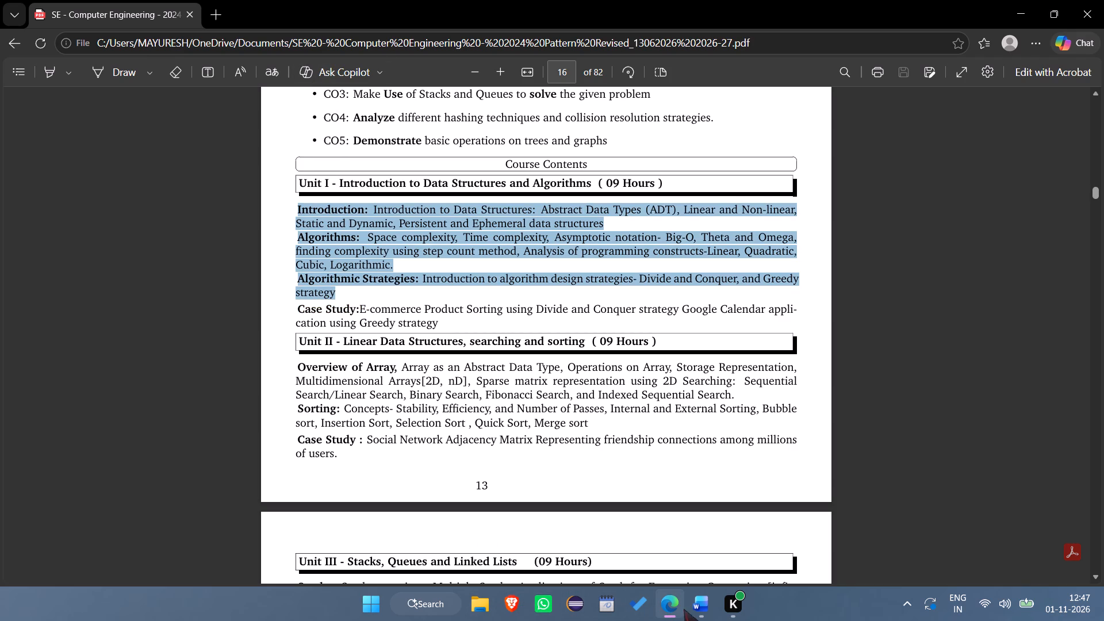
Switch back to the Word document and paste the copied Unit I contents on the indented line below the title.
left_click(699, 605)
left_click(386, 202)
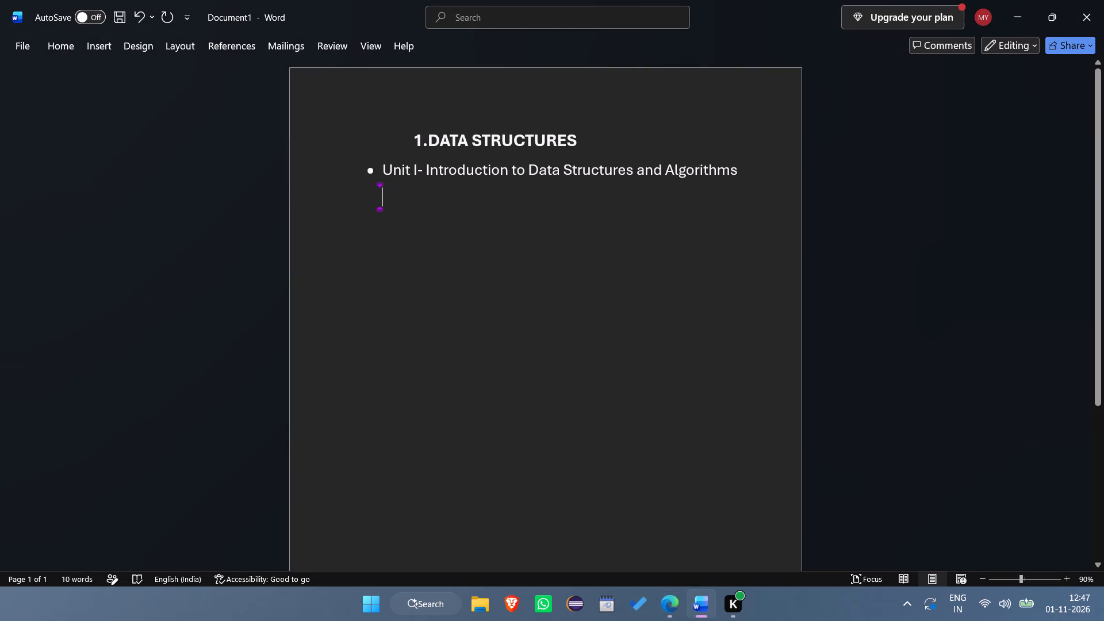
key("ctrl+v")
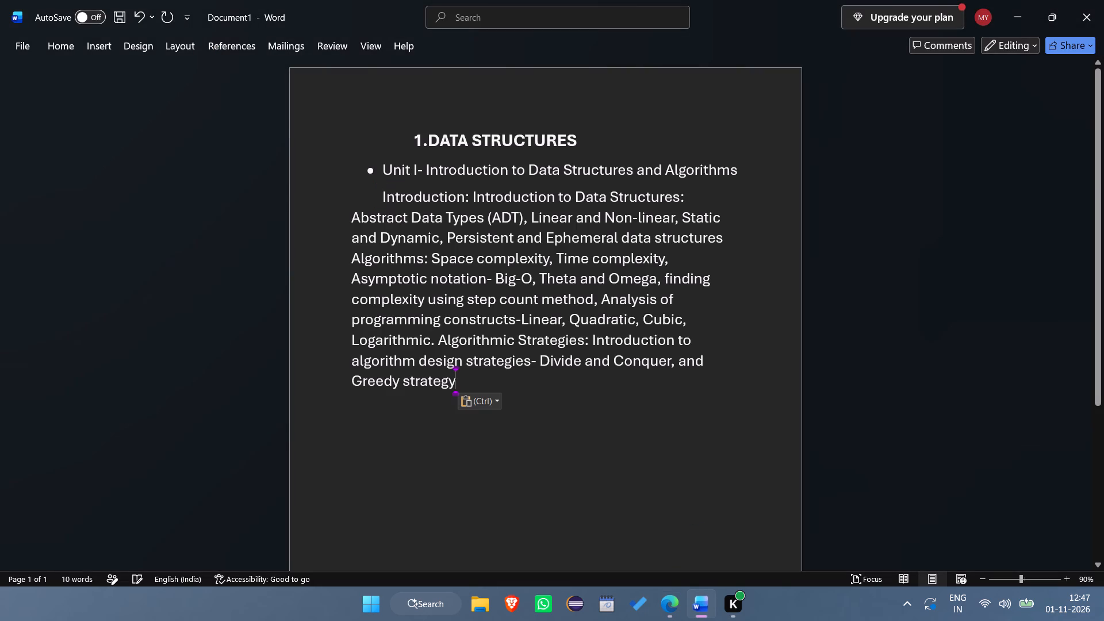
Format the pasted Unit I contents paragraph as a bulleted item, trying numbering before returning to bullets.
left_click_drag(384, 204, 516, 402)
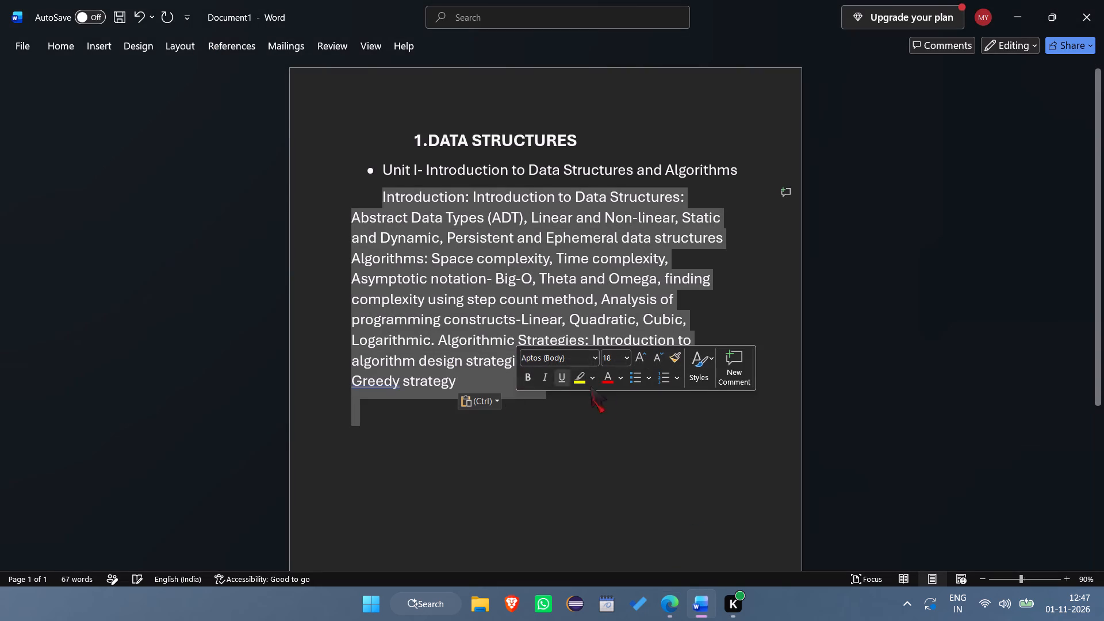
left_click(634, 379)
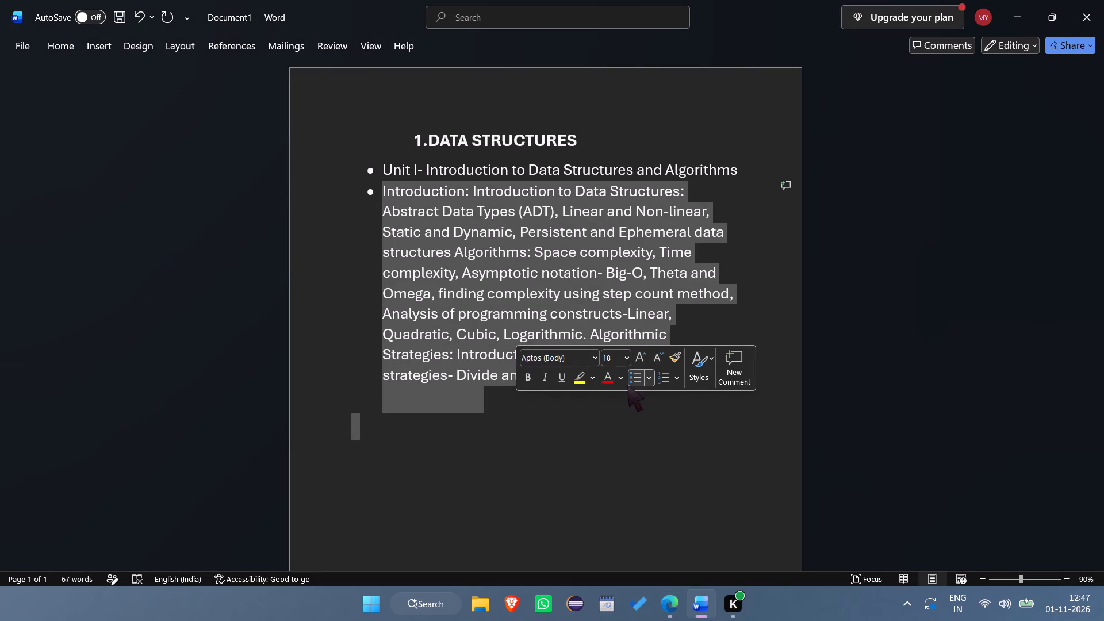
left_click(657, 379)
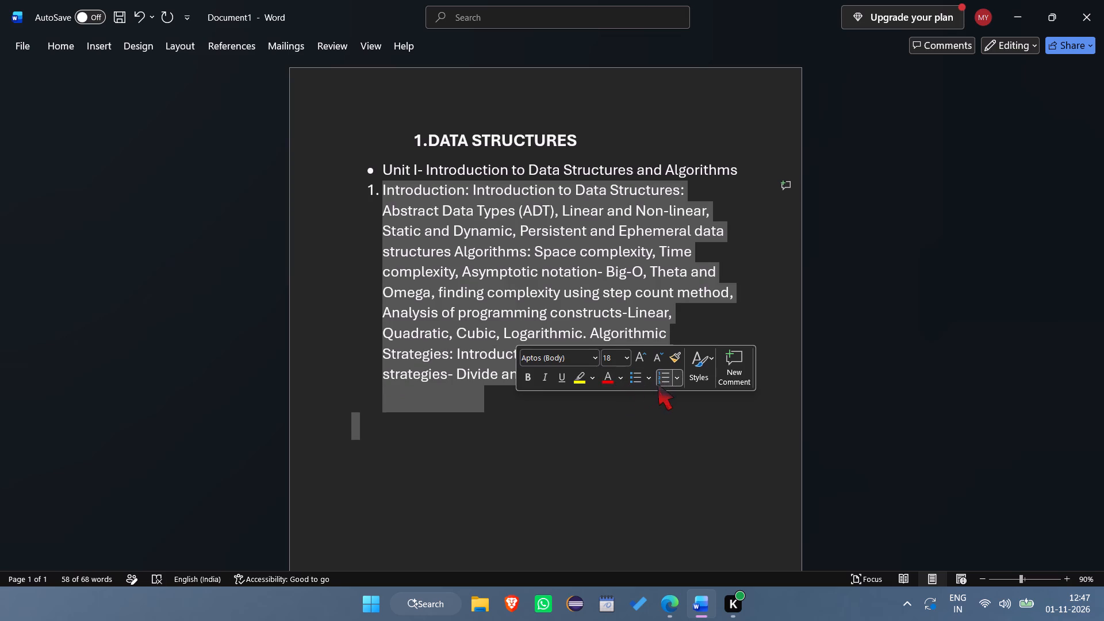
left_click(634, 379)
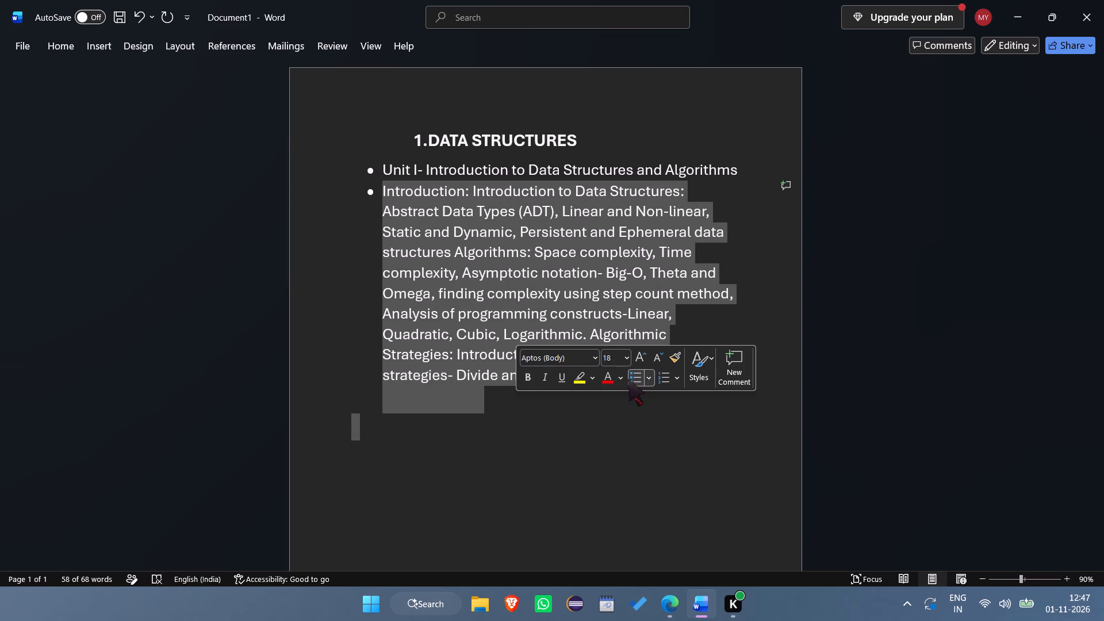
left_click(159, 411)
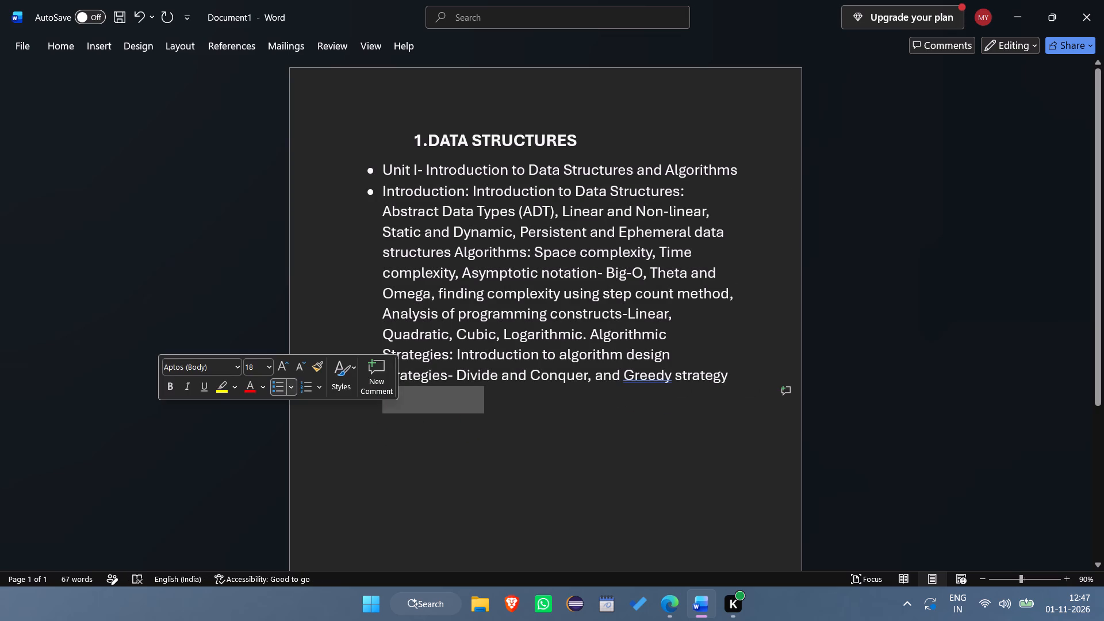
Split the pasted paragraph before "Algorithms:" so that this topic starts its own bullet.
left_click(457, 249)
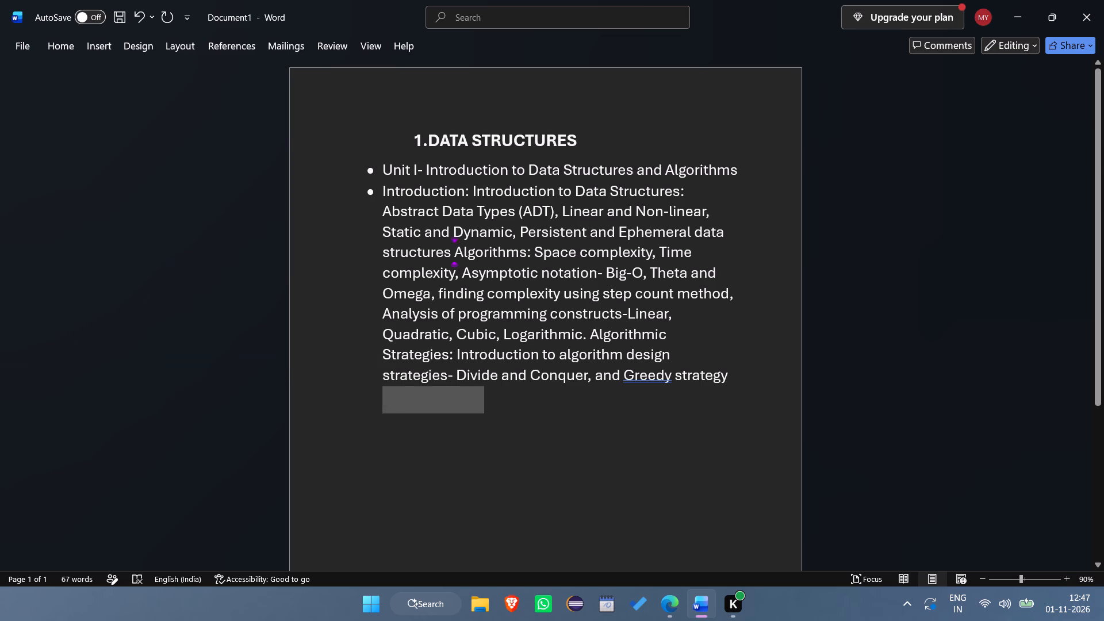
key("Return")
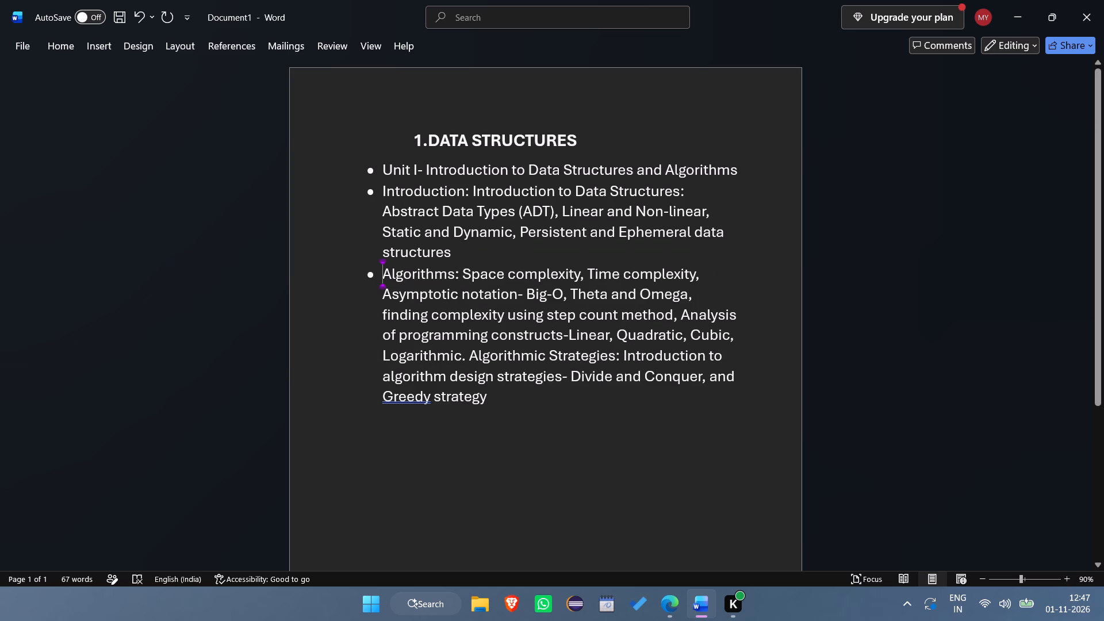
Separate the "Introduction:" label from the first topic bullet and delete it, keeping the text from "Introduction to Data Structures".
left_click(471, 190)
key("Return")
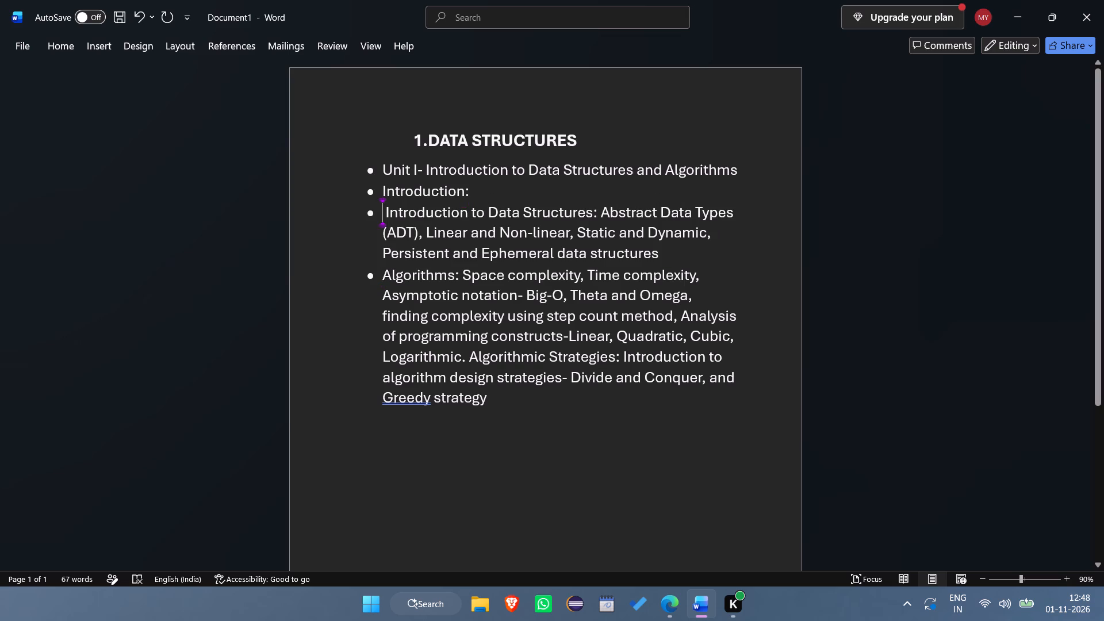
left_click_drag(474, 194, 374, 198)
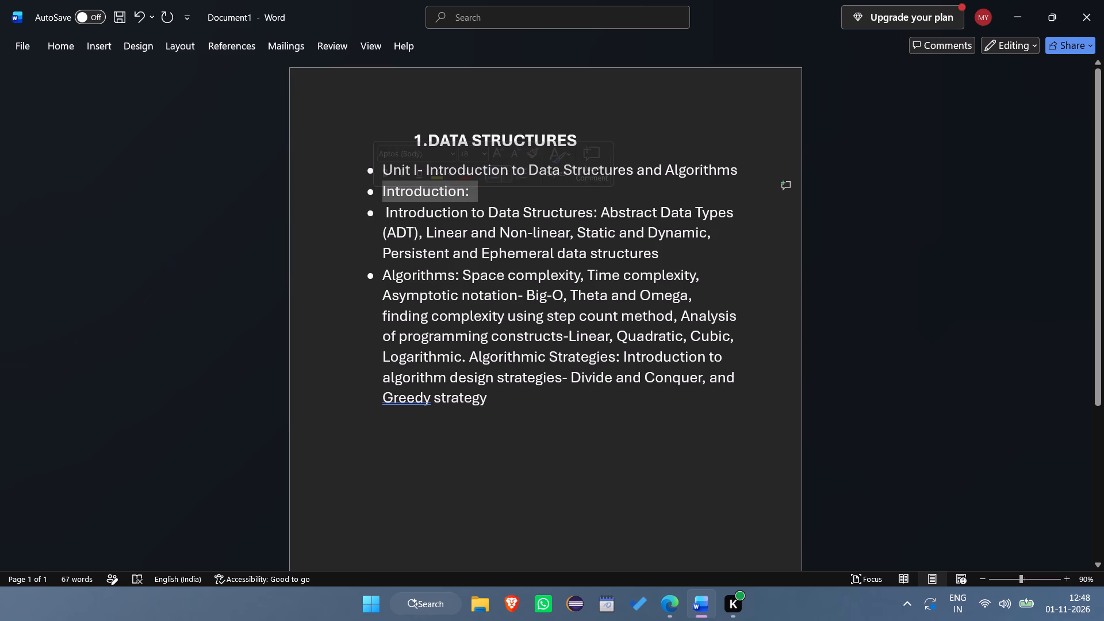
key("BackSpace")
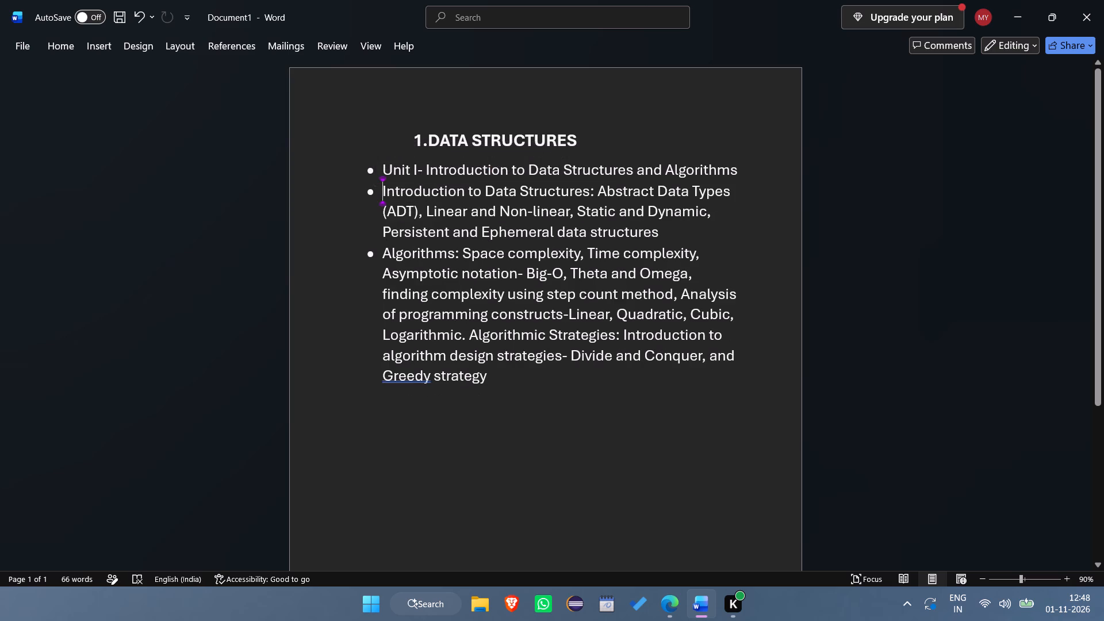
Insert an empty bullet line between the Unit I title and the "Introduction to Data Structures" bullet.
left_click(750, 168)
key("Return")
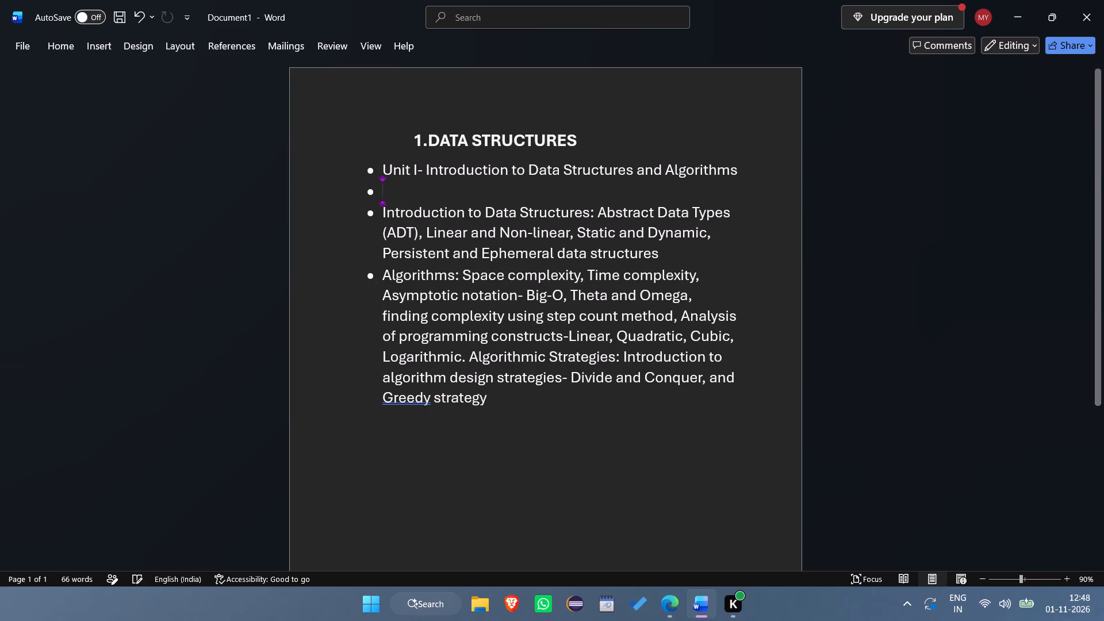
left_click(137, 267)
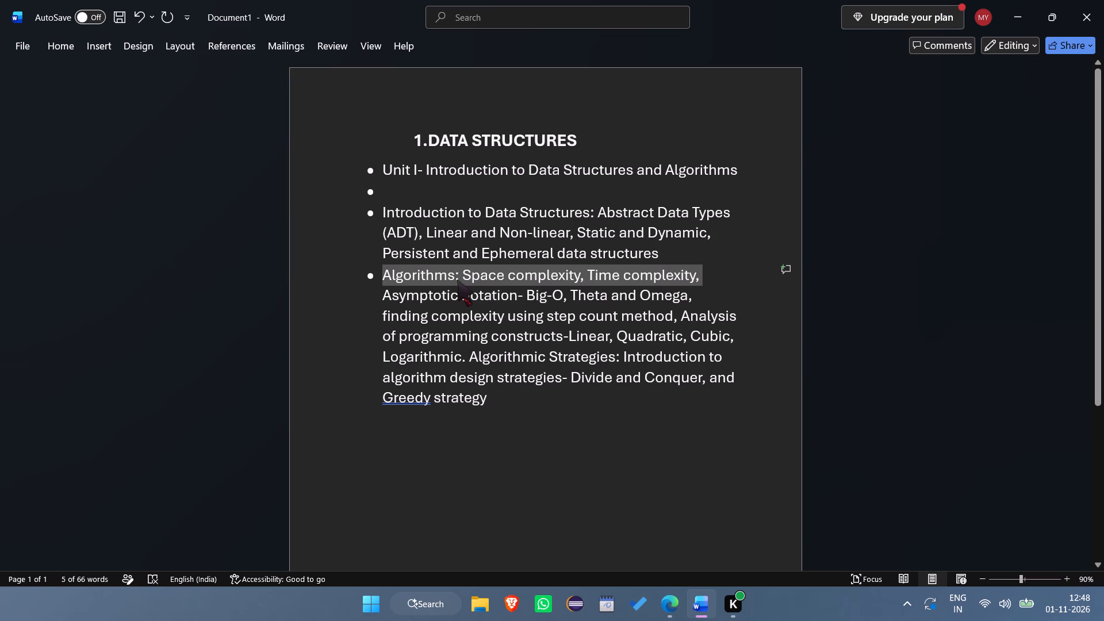
Add three extra spaces between "Introduction to Data Structures:" and "Abstract Data Types".
left_click(595, 215)
key("space")
key("space")
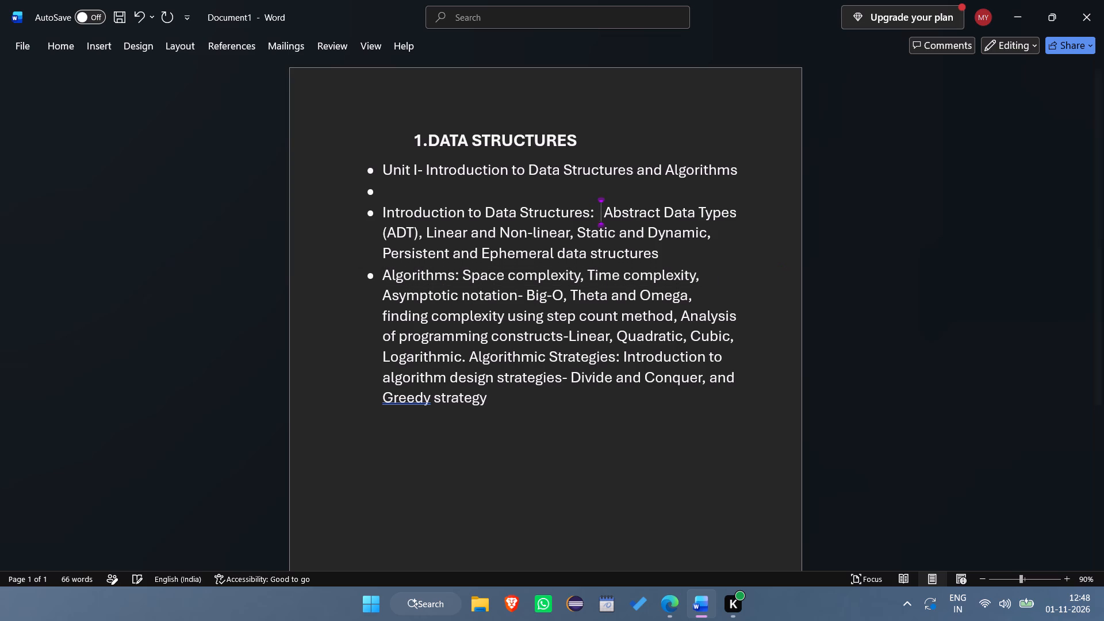
key("space")
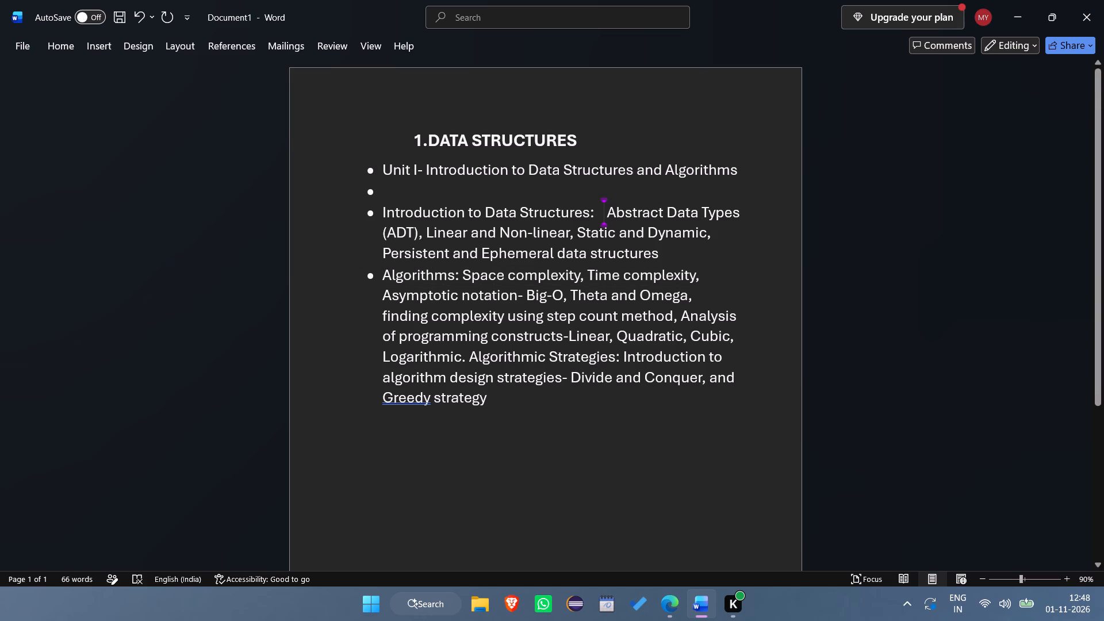
Split the Algorithms bullet after "Logarithmic." so that "Algorithmic Strategies" starts its own bullet.
scroll(482, 310, "down", 1)
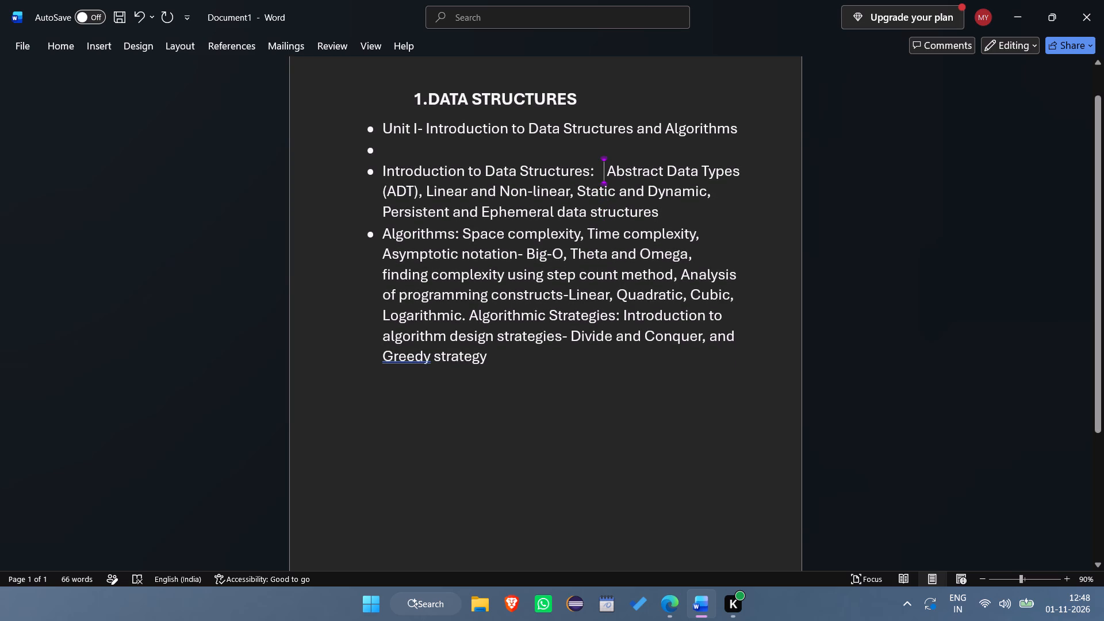
left_click(466, 318)
key("Return")
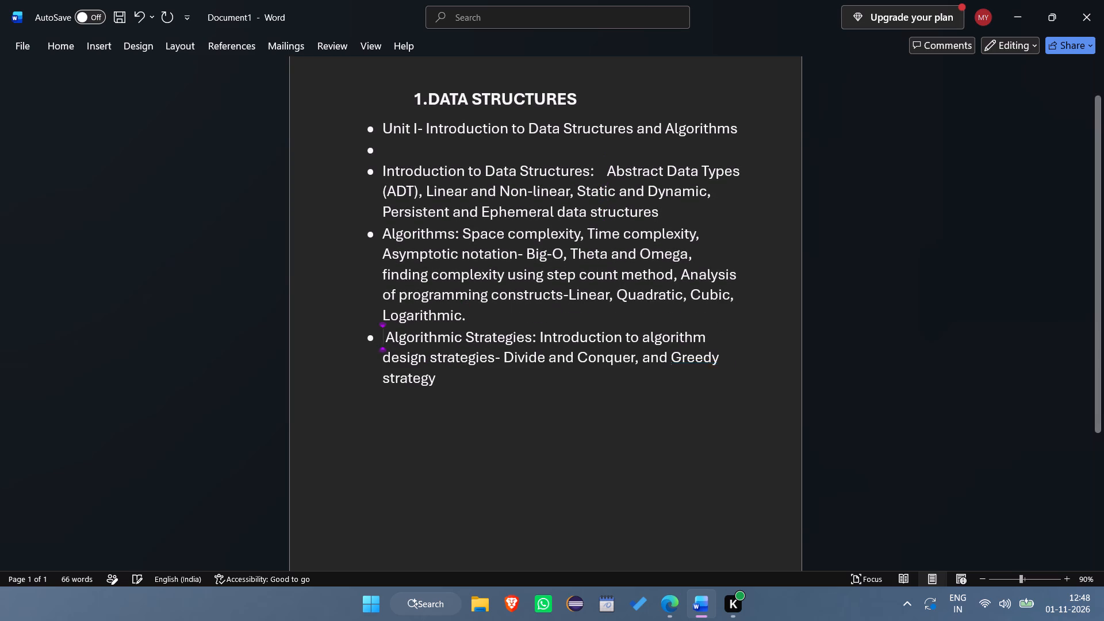
left_click(128, 269)
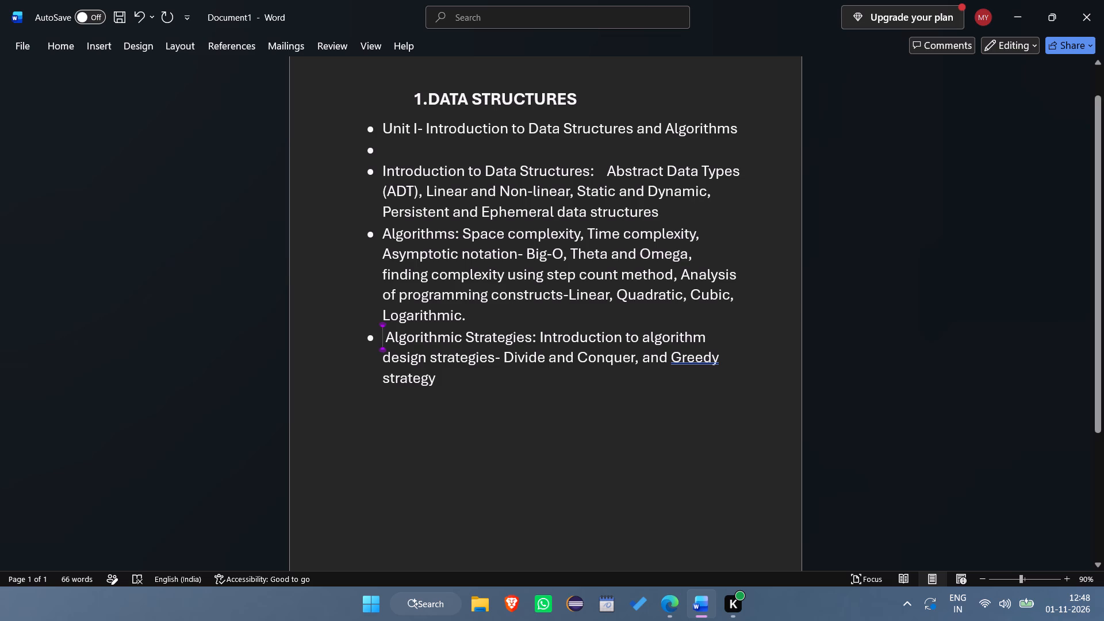
Set the font size of the three topic bullets, from "Introduction to Data Structures" to "Algorithmic Strategies", to 16.
left_click_drag(374, 166, 486, 320)
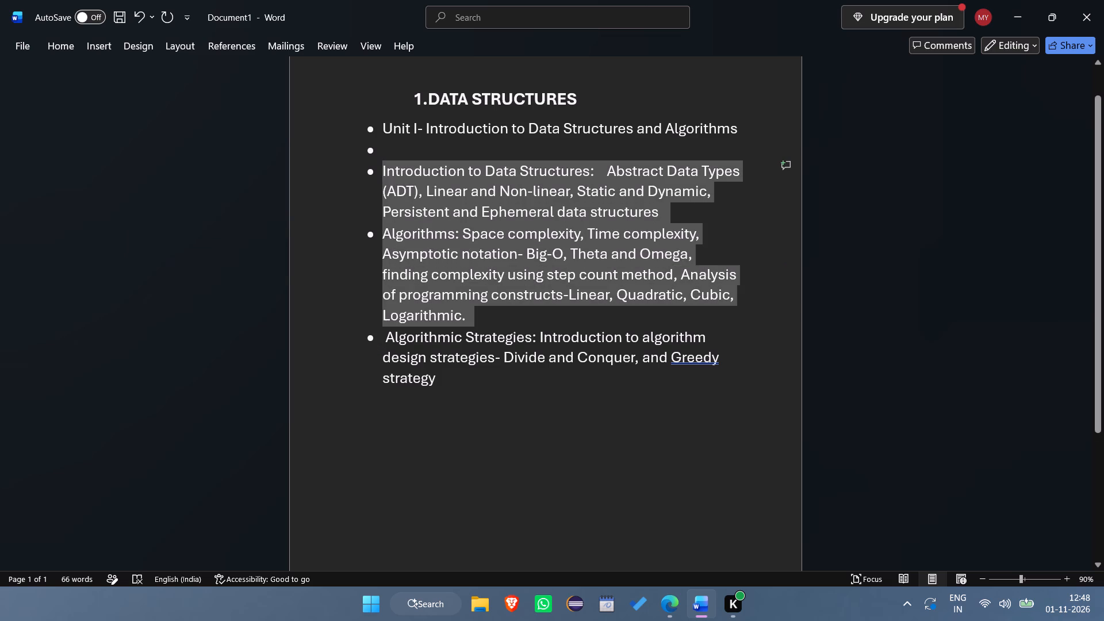
left_click_drag(486, 320, 508, 407)
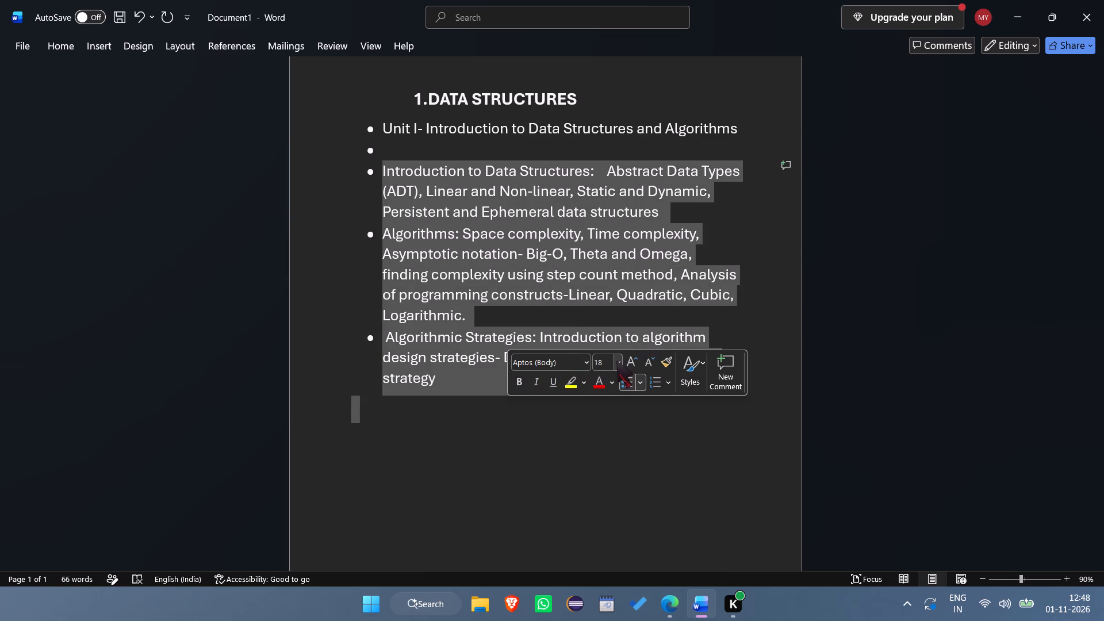
left_click(618, 361)
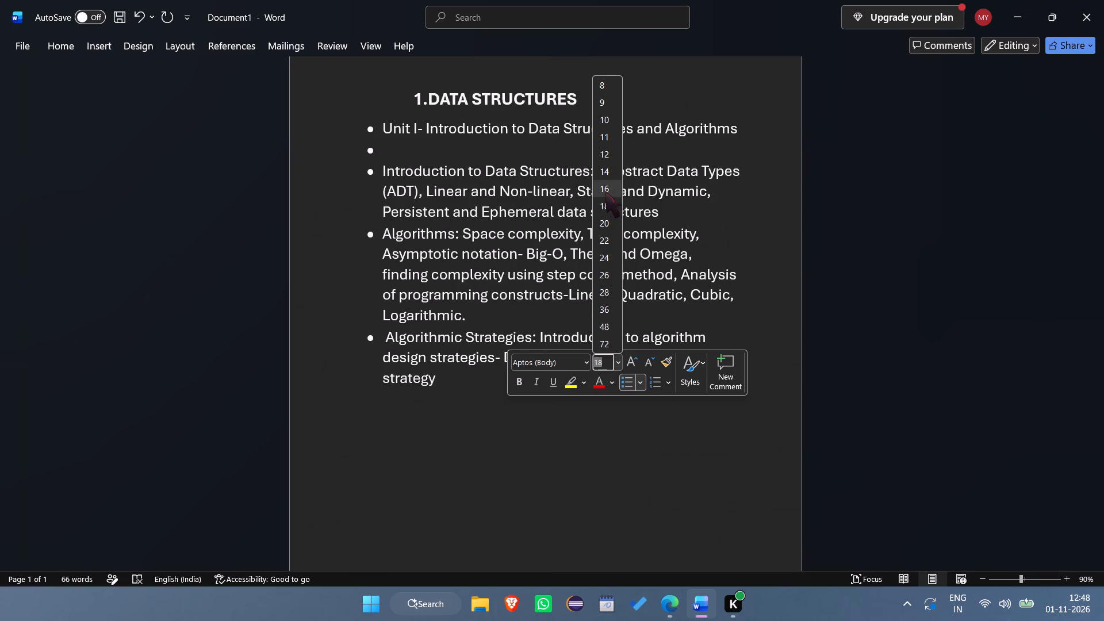
left_click(605, 191)
left_click(152, 297)
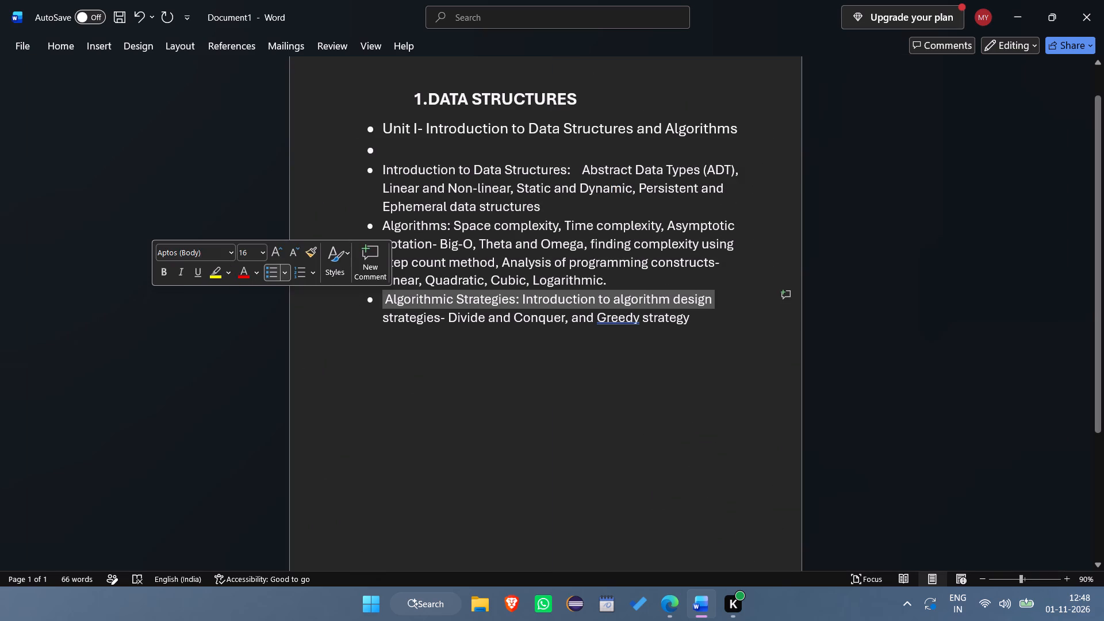
Remove the bullet formatting from the "Unit I- Introduction to Data Structures and Algorithms" title and the empty line below it.
left_click(377, 149)
left_click_drag(348, 123, 397, 147)
right_click(429, 121)
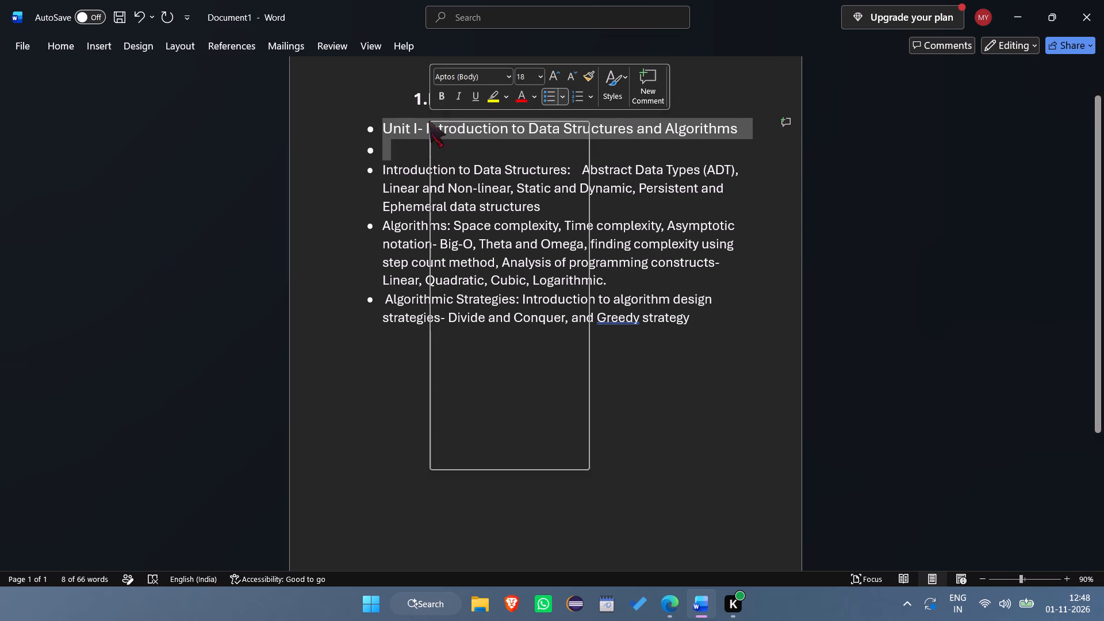
left_click(553, 95)
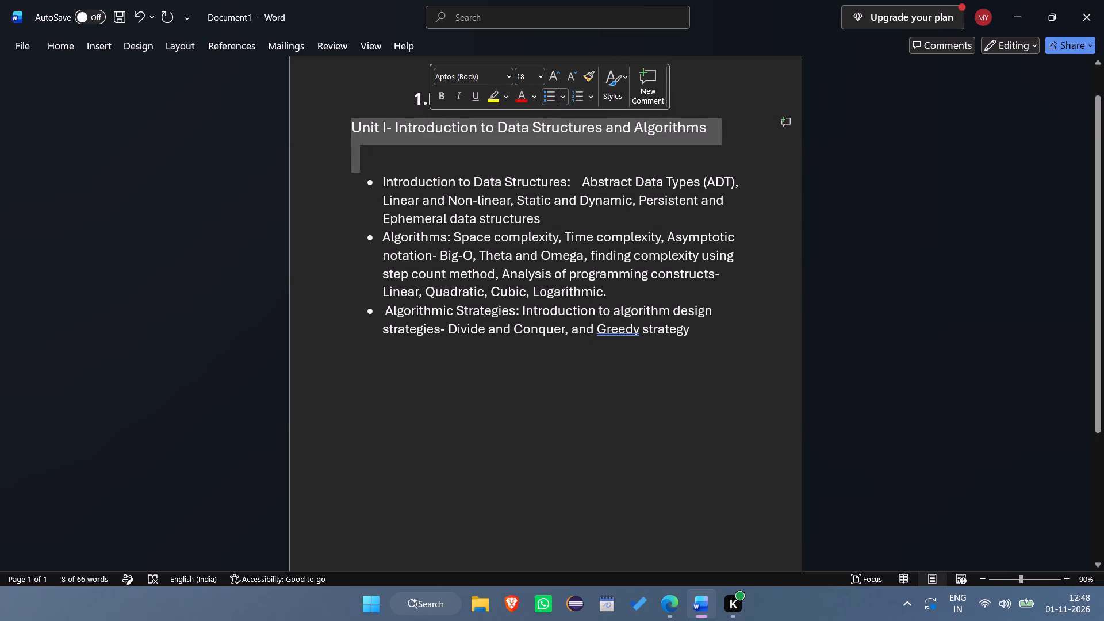
left_click(137, 239)
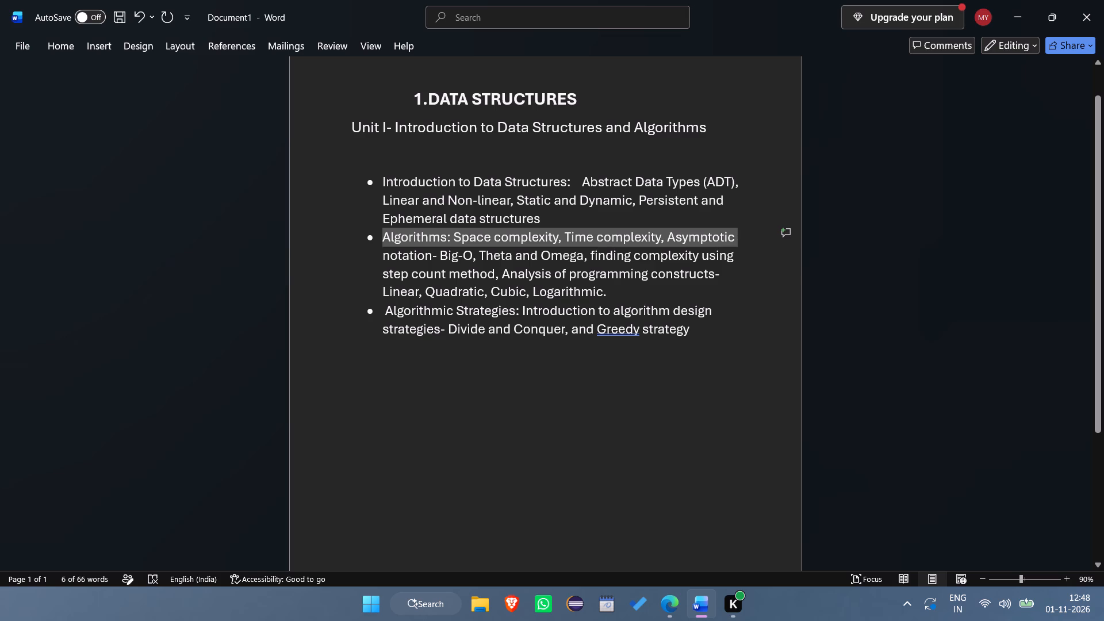
left_click(434, 393)
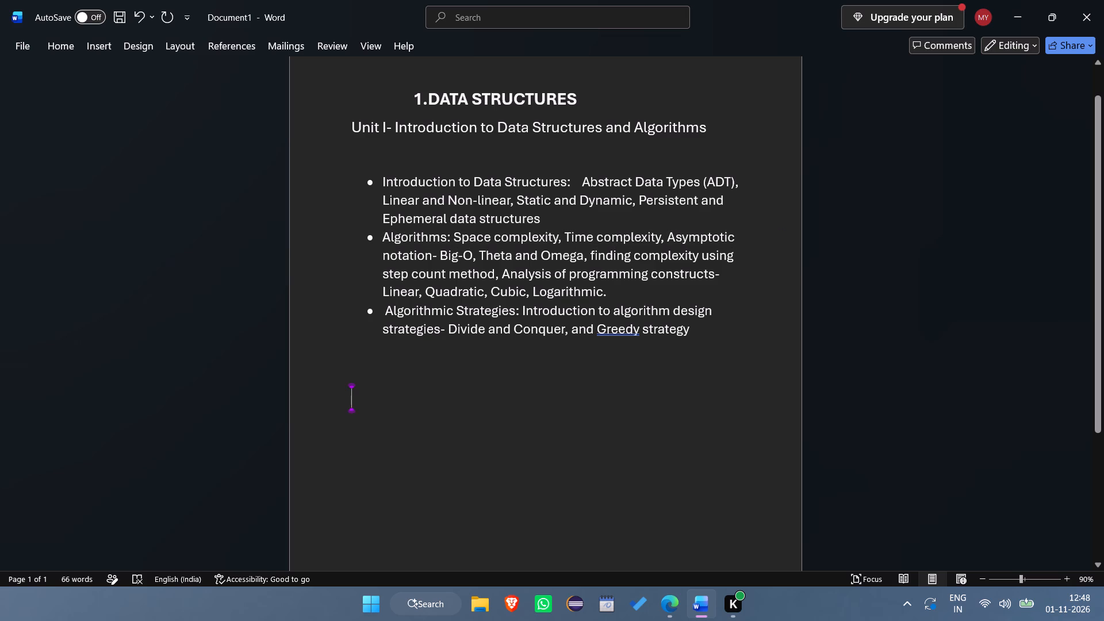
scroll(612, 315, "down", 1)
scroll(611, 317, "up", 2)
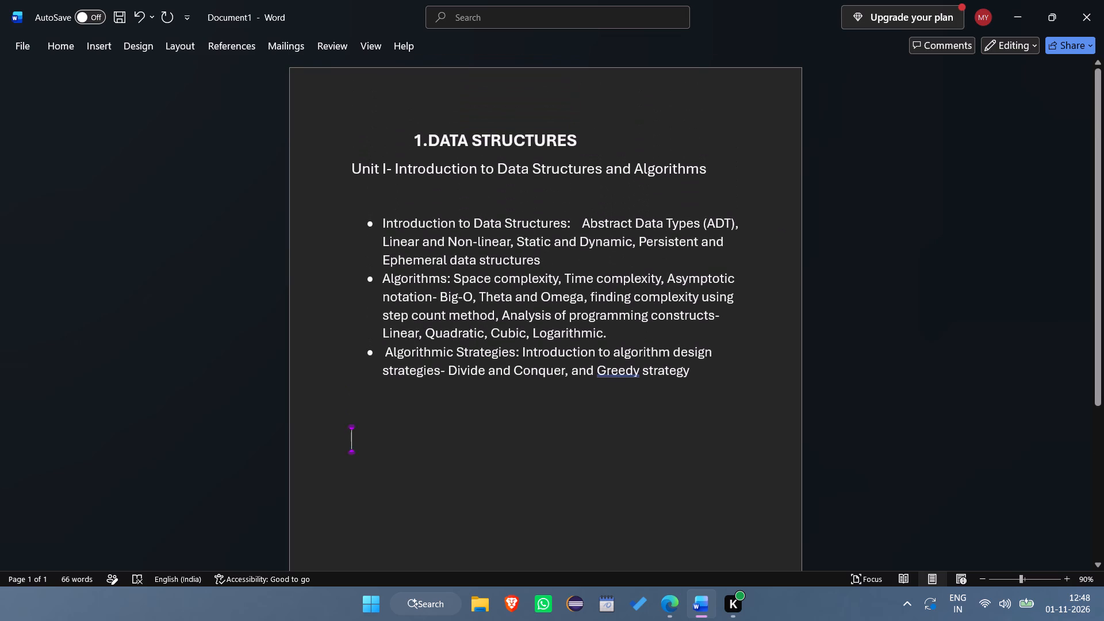
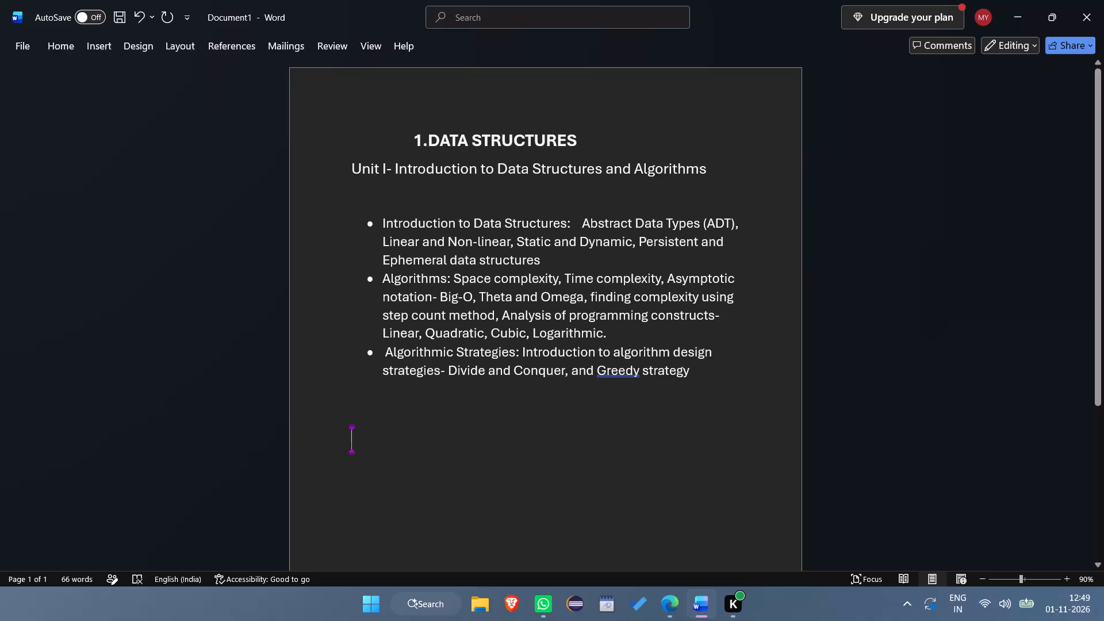
Add a "QUESTIONS :" label followed by three spaces on the line below the Algorithmic Strategies bullet.
scroll(411, 443, "down", 2)
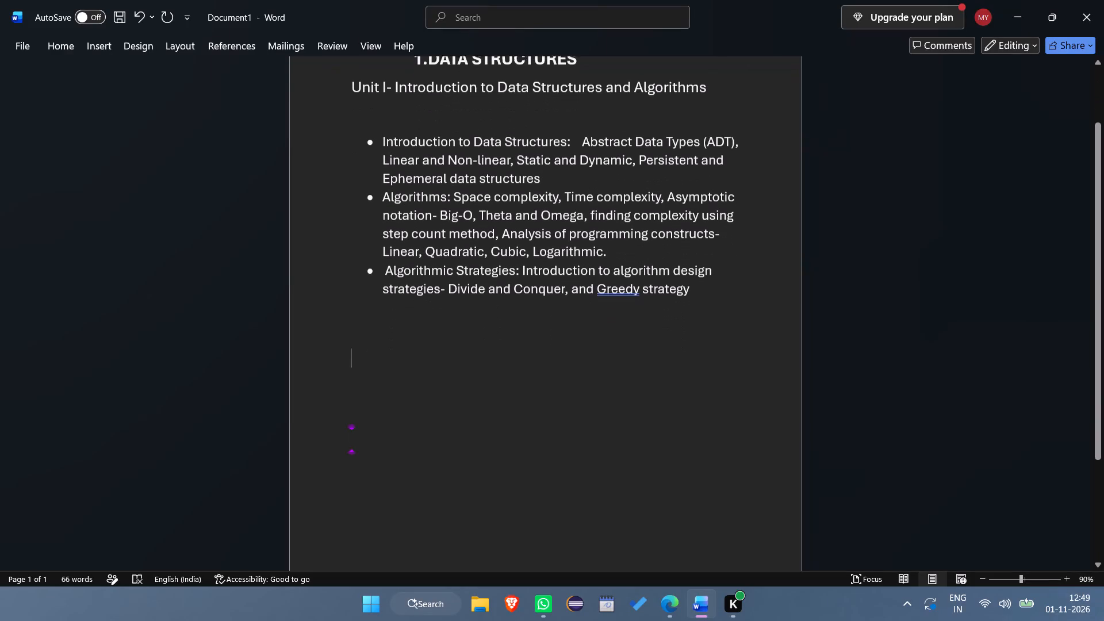
left_click(396, 350)
left_click(392, 341)
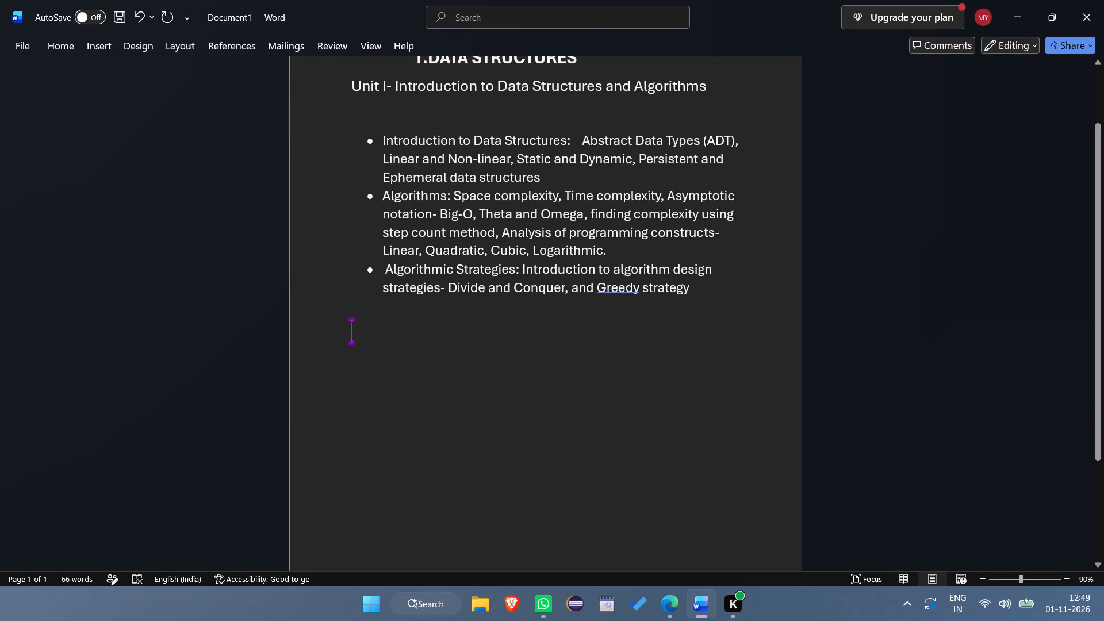
type("QUE")
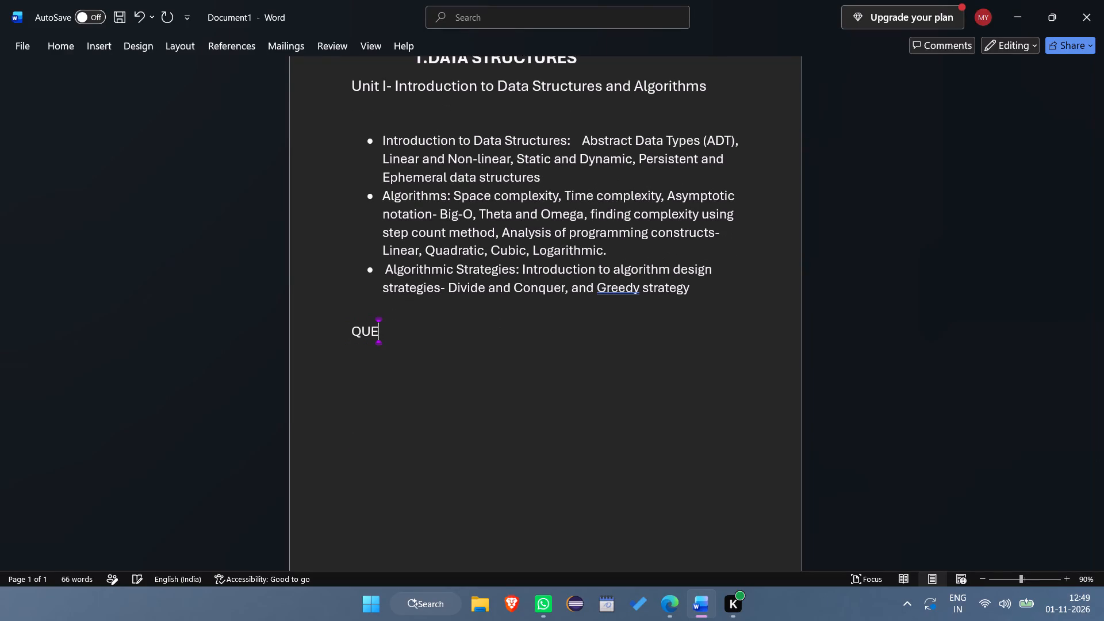
type("STIONS")
key("space")
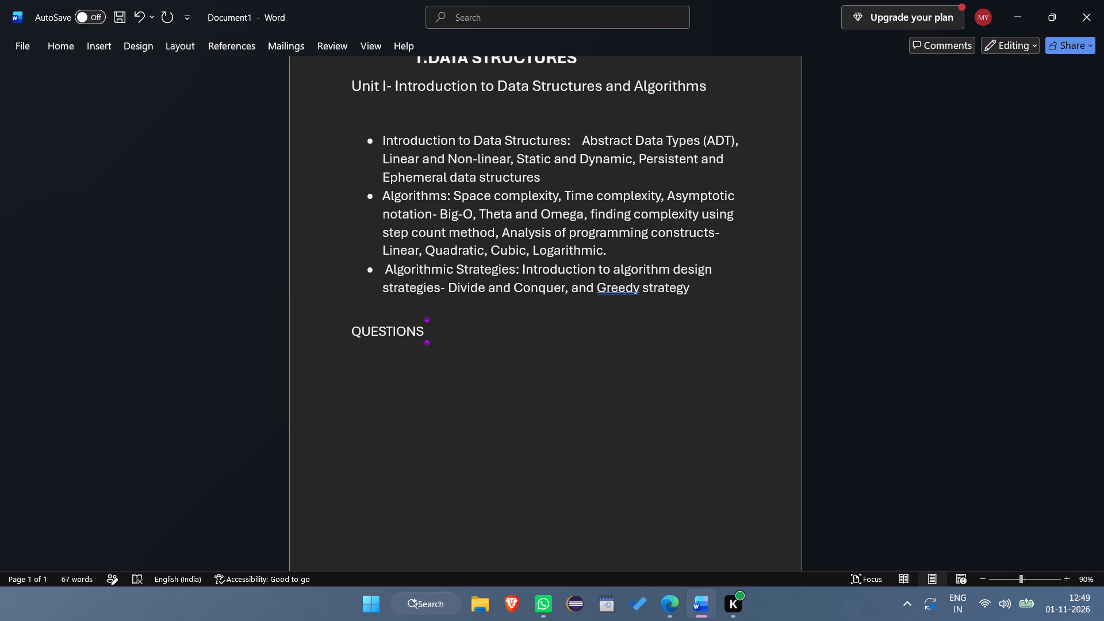
key("semicolon")
key("BackSpace")
key("BackSpace")
key("shift+colon")
key("space")
key("space")
key("space")
Start a new line directly beneath the "QUESTIONS :" label and place the cursor at its beginning.
left_click(321, 386)
left_click(605, 339)
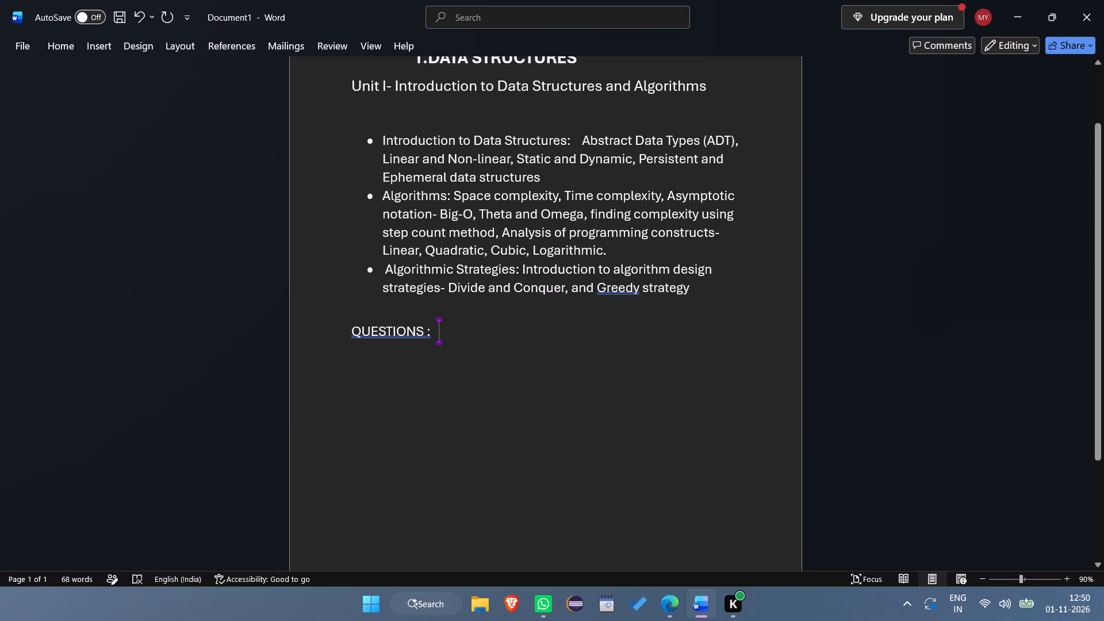
key("Return")
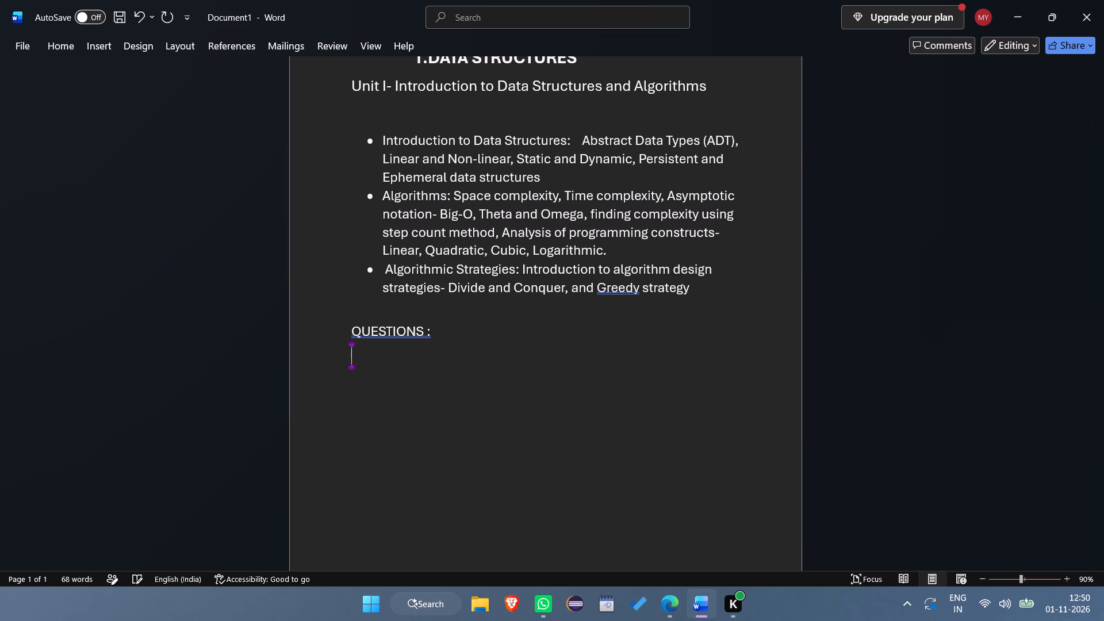
key("space")
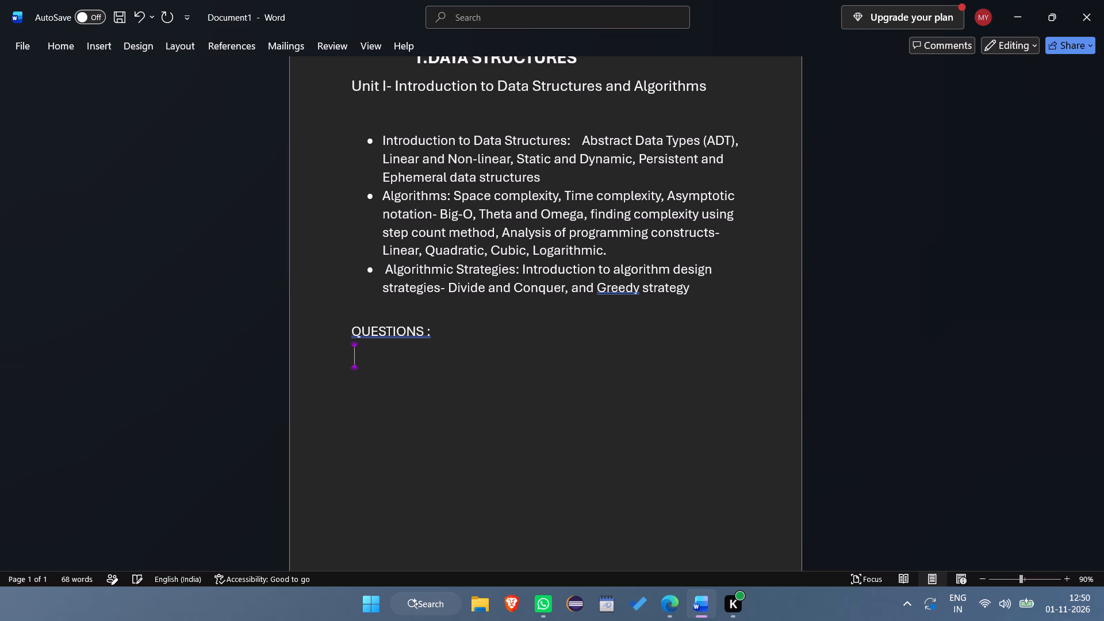
right_click(454, 342)
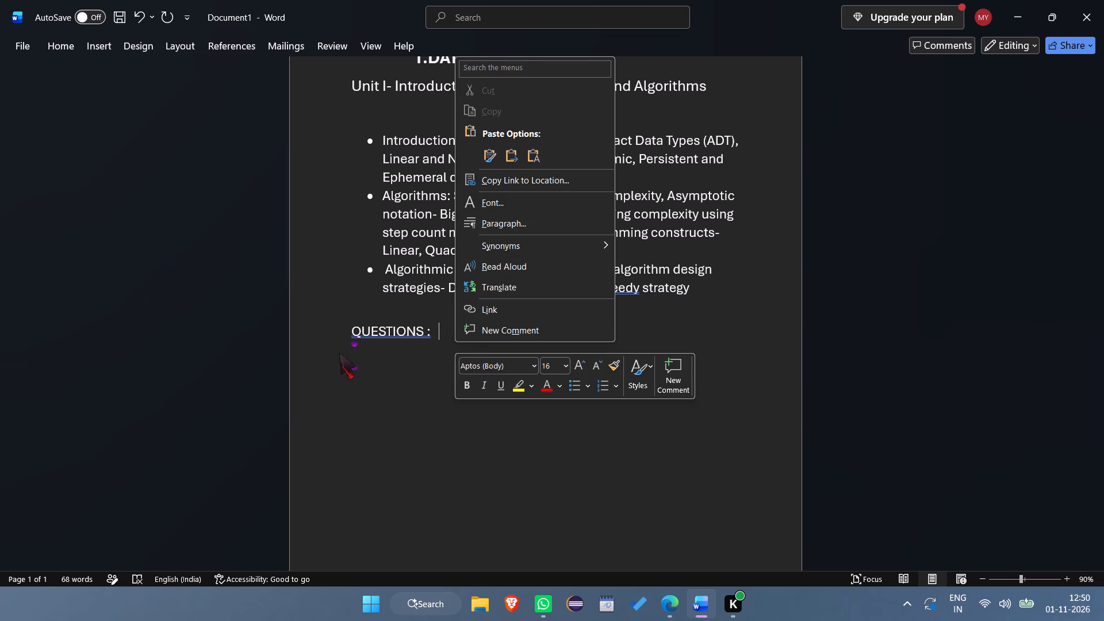
left_click(351, 351)
left_click(351, 351)
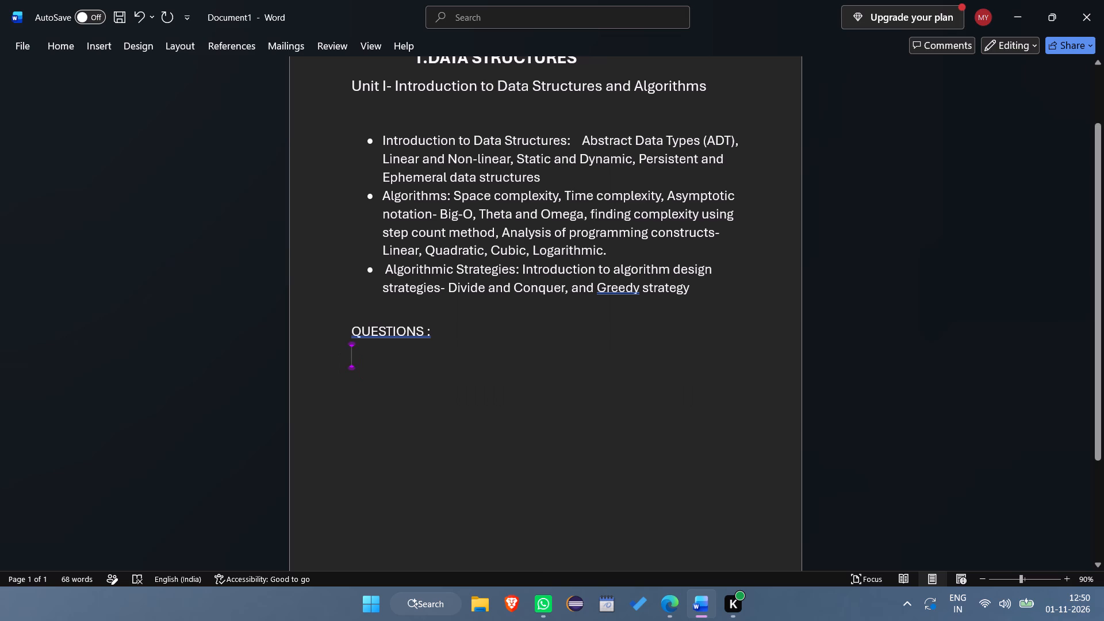
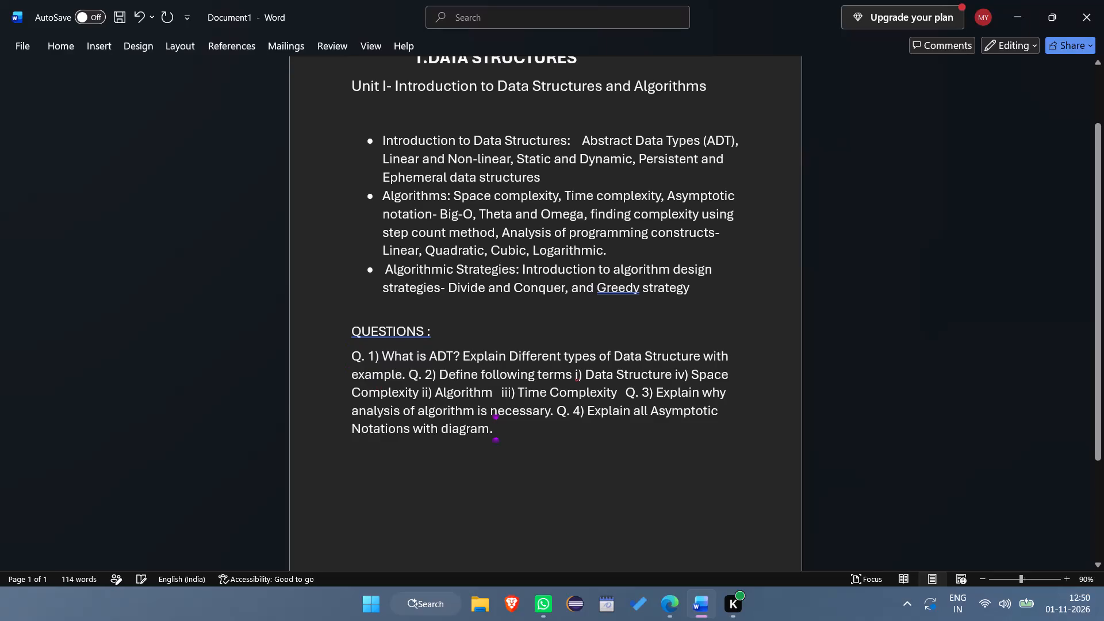
Split the pasted questions under "QUESTIONS :" so that Q. 2), Q. 3) and Q. 4) each start their own paragraph.
left_click(407, 378)
key("Return")
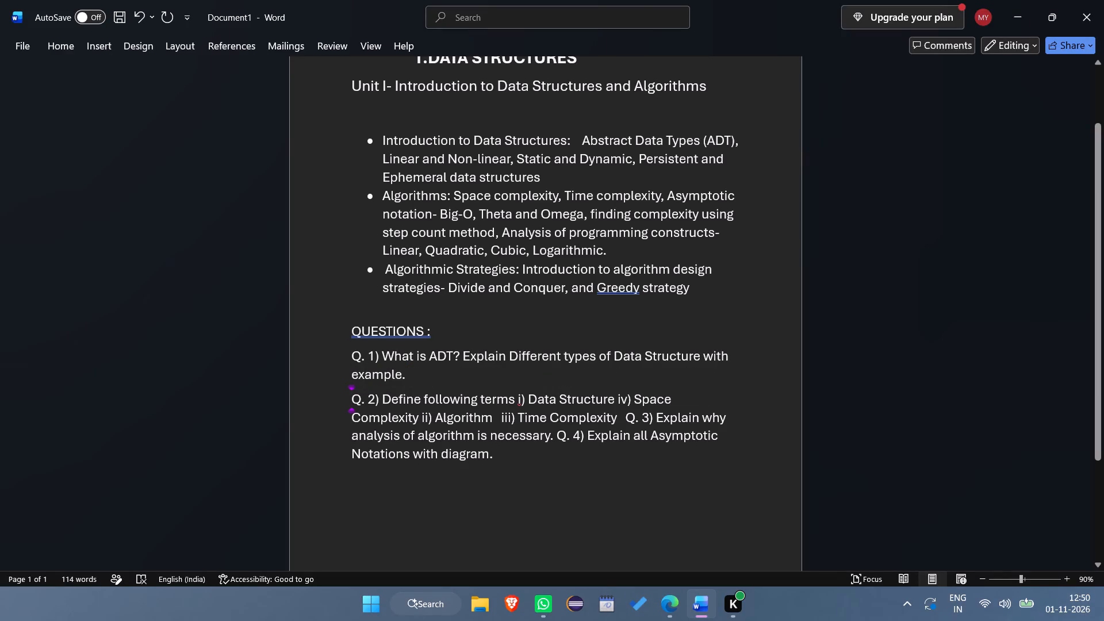
left_click(625, 419)
key("Return")
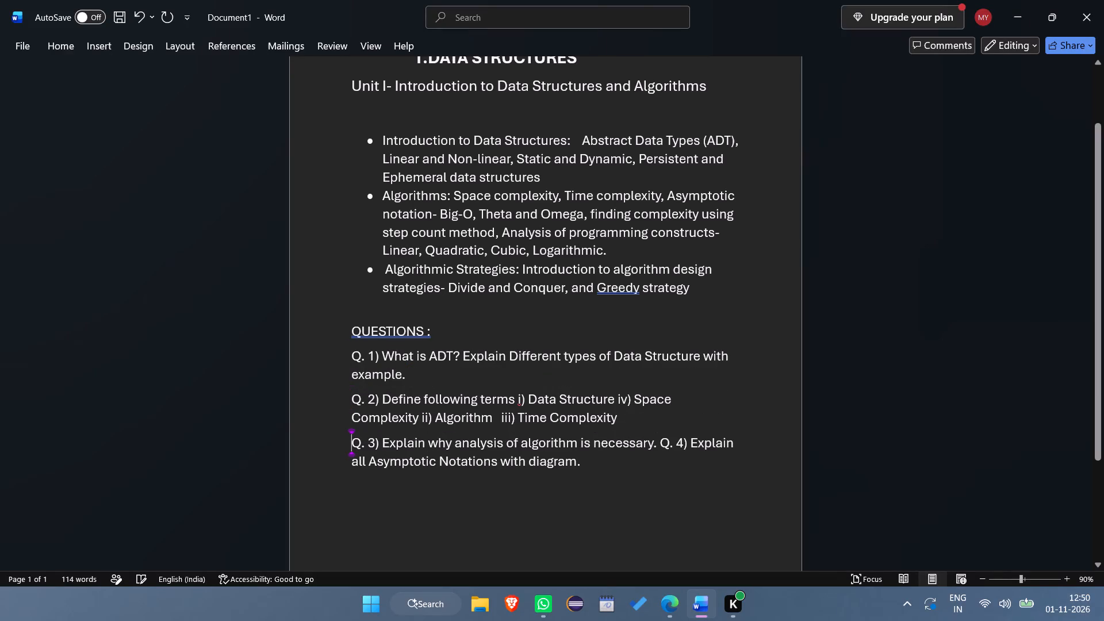
left_click(659, 441)
key("Return")
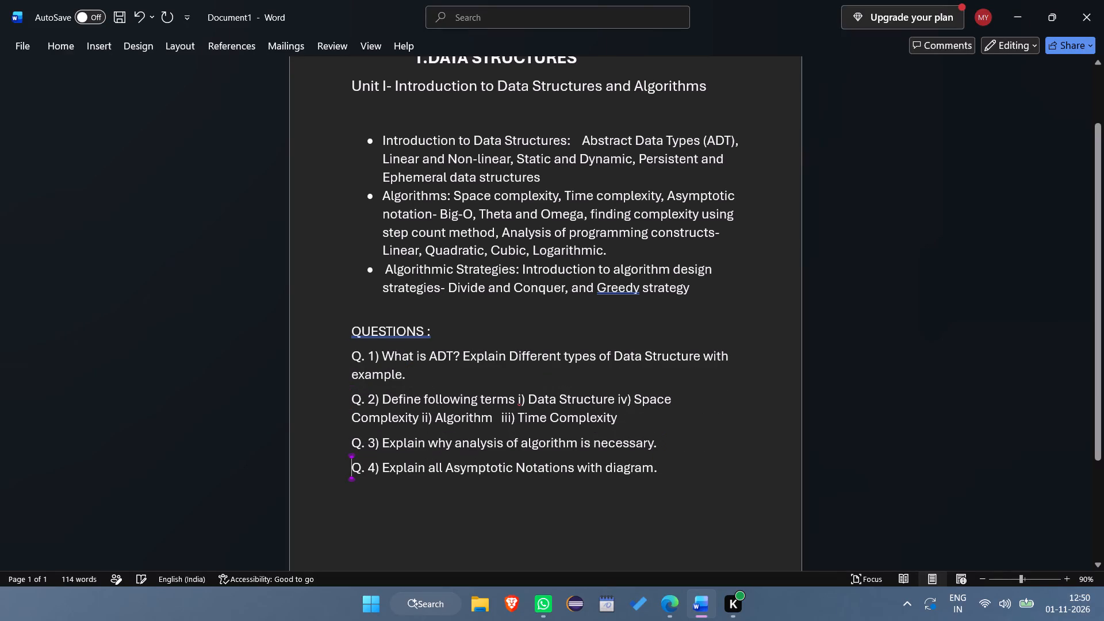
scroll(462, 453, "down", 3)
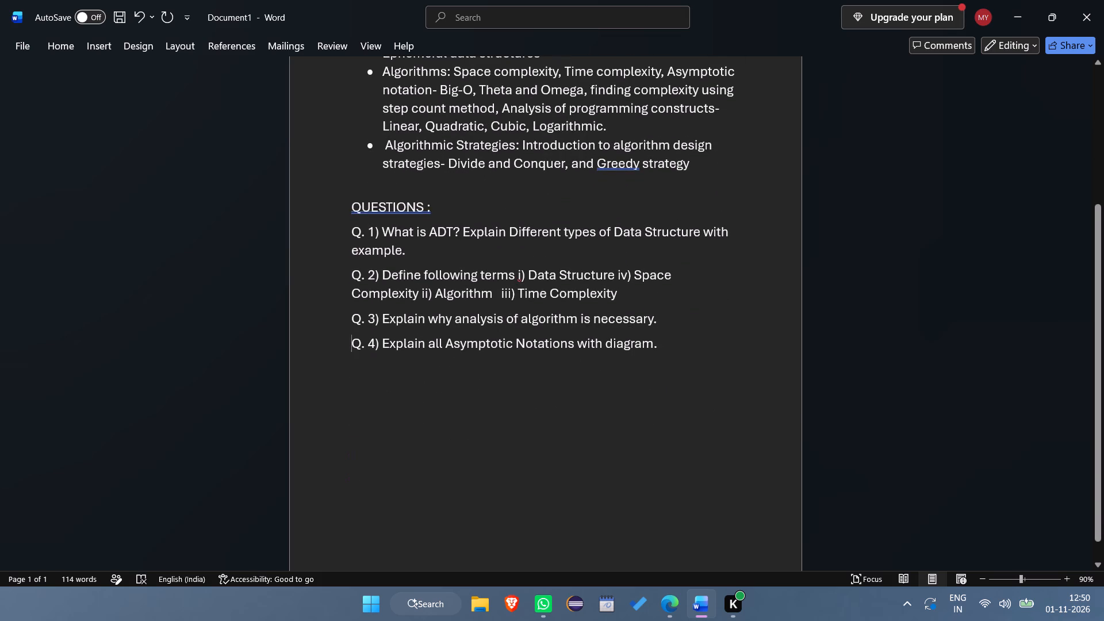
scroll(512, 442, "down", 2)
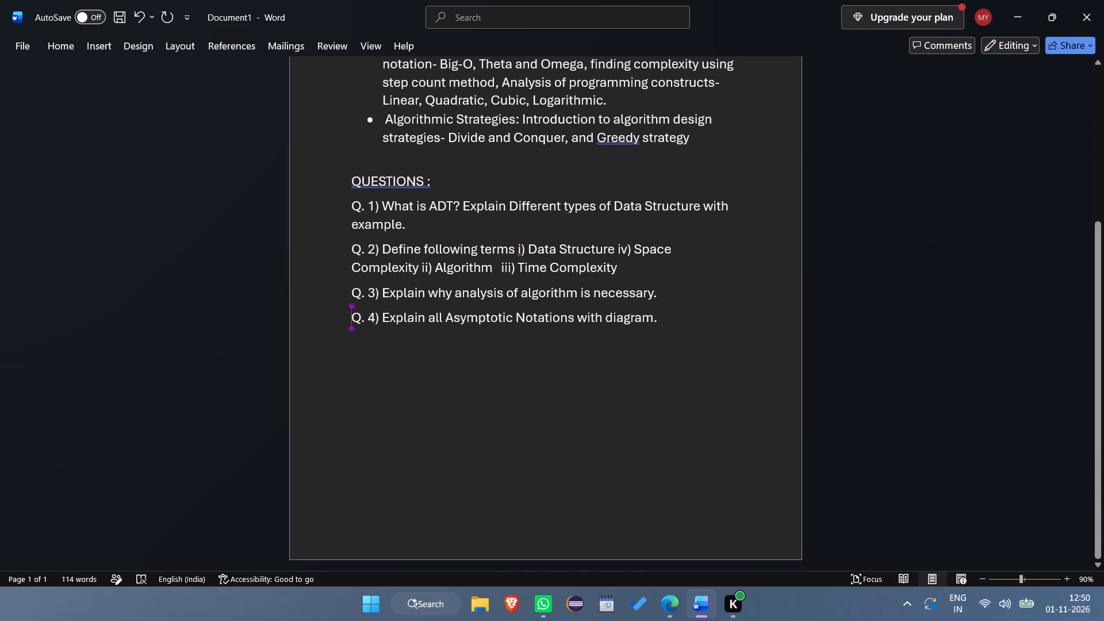
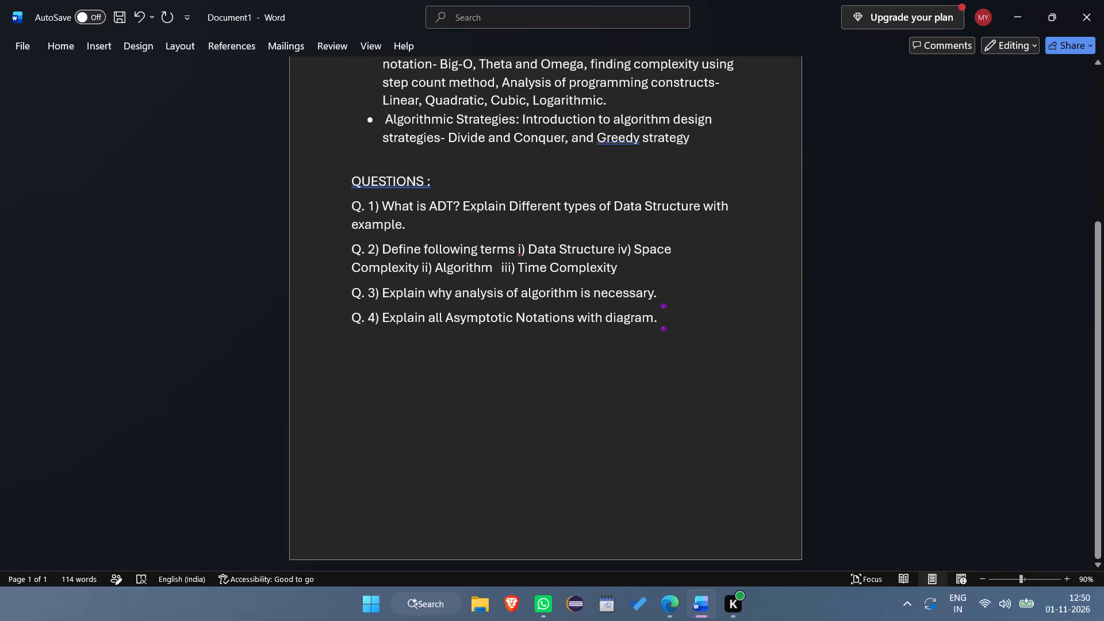
Paste the copied questions Q. 6) to Q. 9) into a new paragraph below Q. 4).
key("Return")
key("ctrl+v")
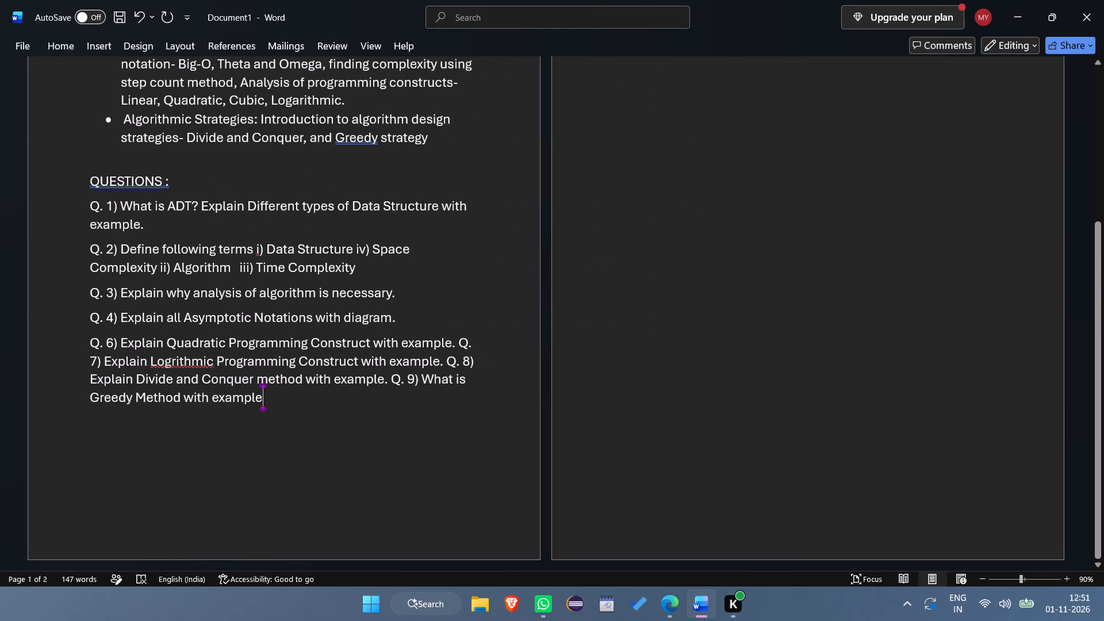
scroll(547, 476, "up", 5)
scroll(549, 476, "down", 7)
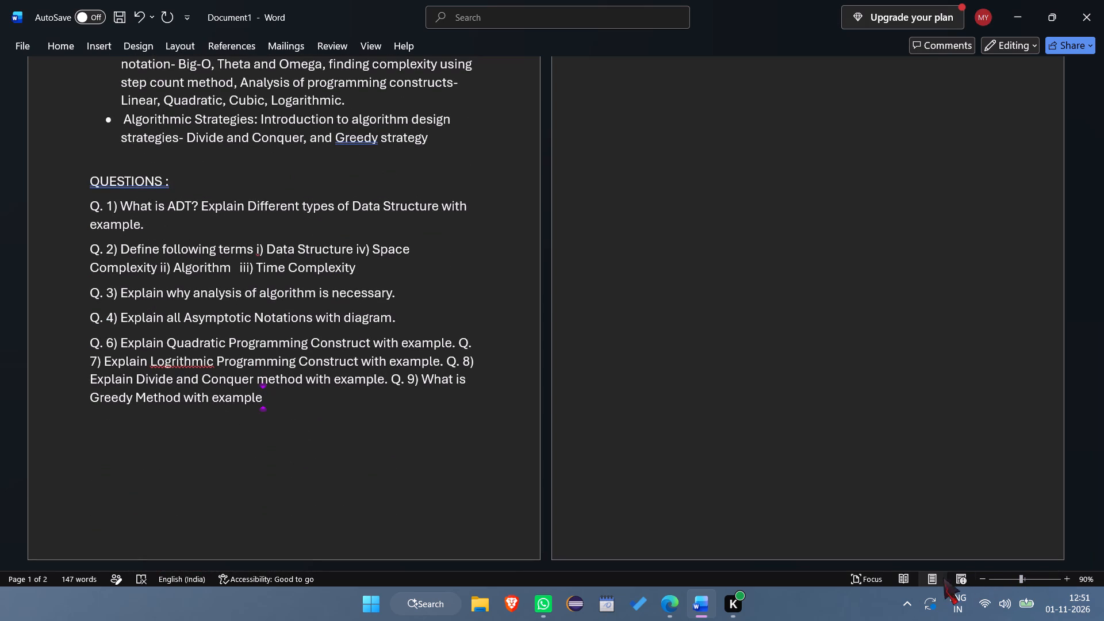
View the document in Read Mode, then return to Print Layout.
left_click(908, 575)
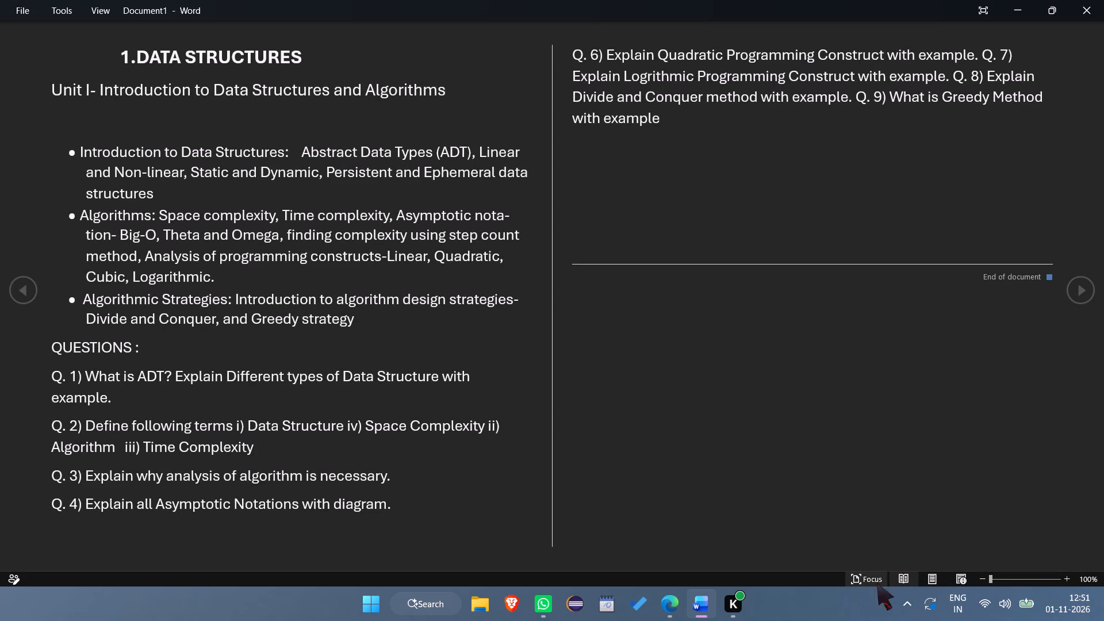
left_click(930, 585)
Split the pasted block after Q. 6) and after Q. 8) so that Q. 7) and Q. 9) each start a new paragraph.
scroll(426, 474, "down", 4)
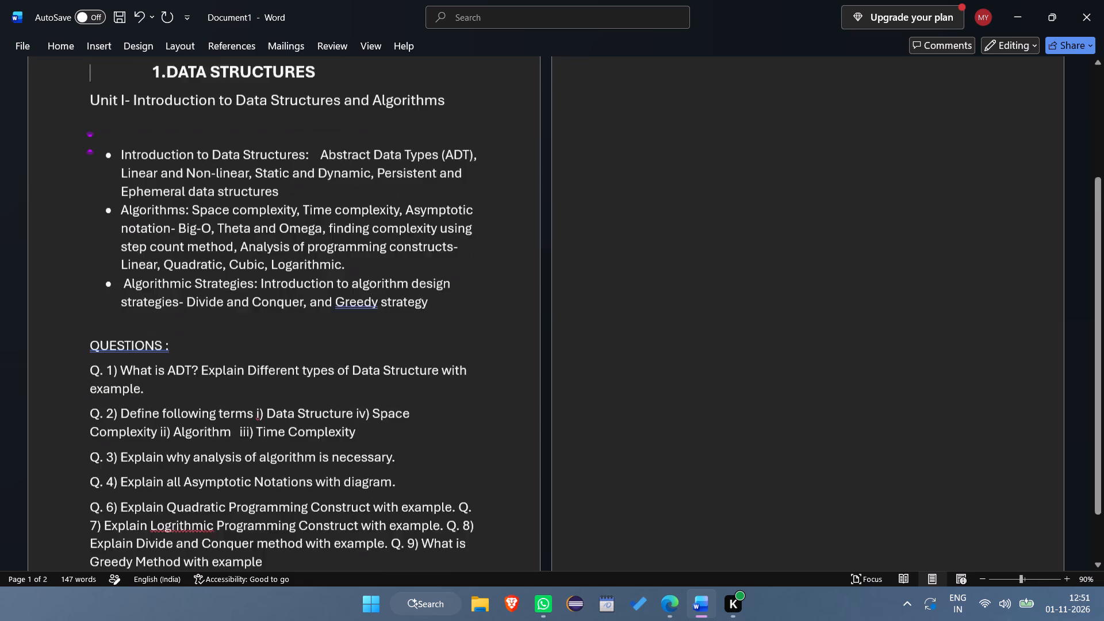
scroll(423, 474, "down", 2)
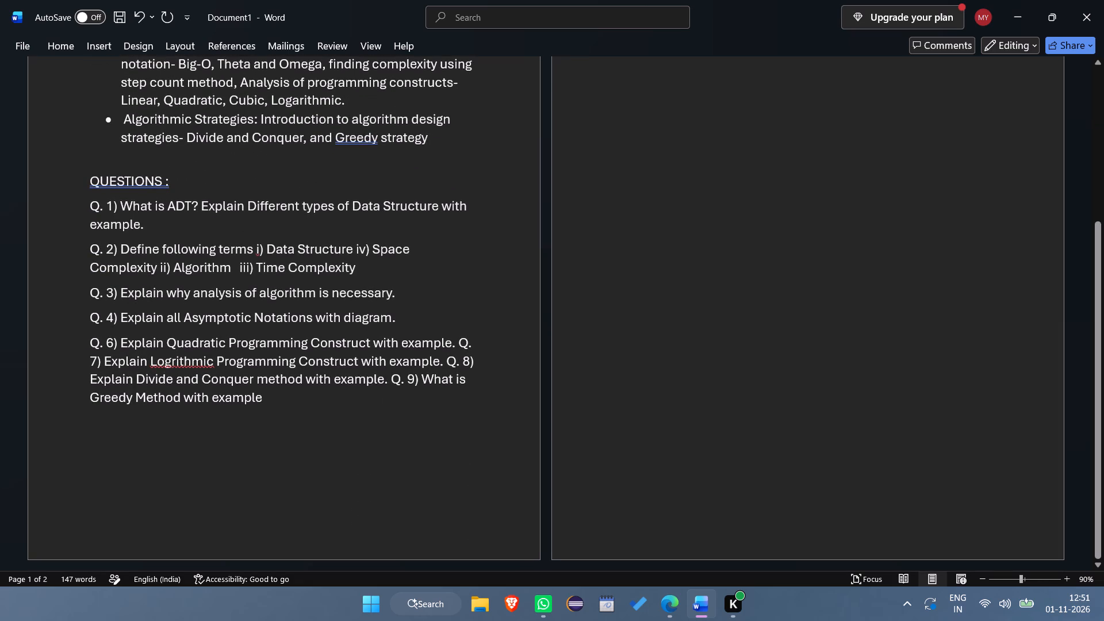
left_click(454, 340)
key("Return")
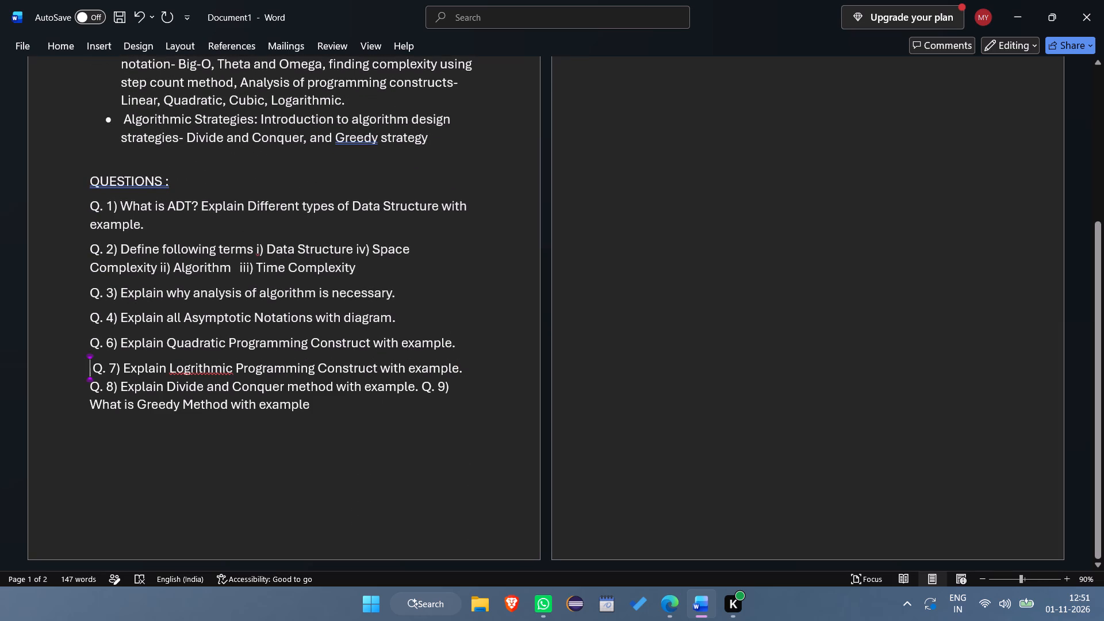
left_click(425, 396)
left_click(417, 386)
key("Return")
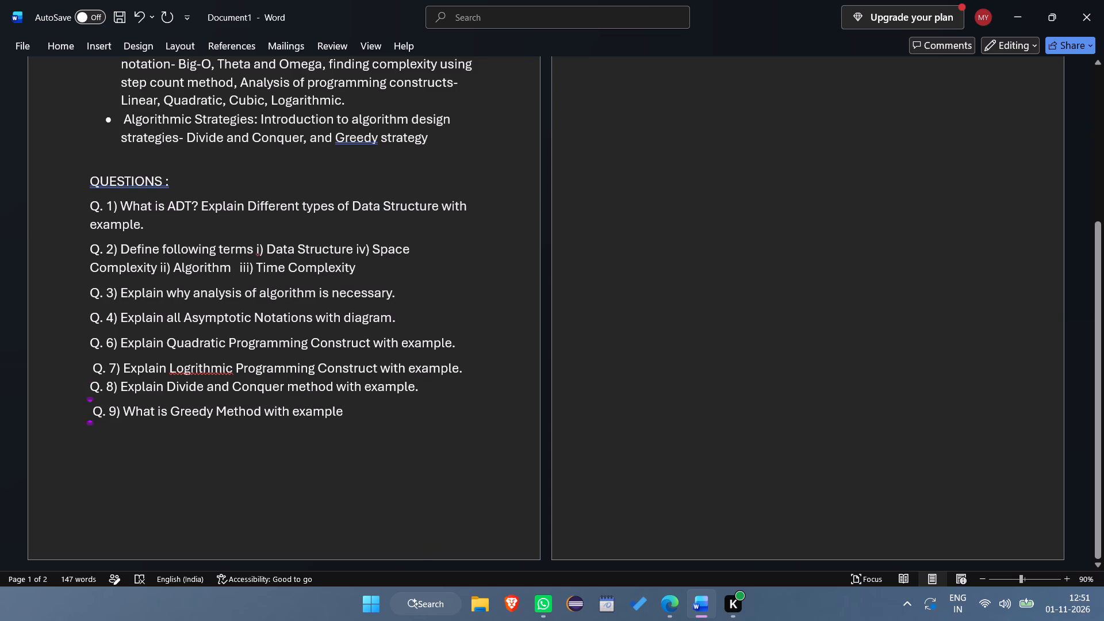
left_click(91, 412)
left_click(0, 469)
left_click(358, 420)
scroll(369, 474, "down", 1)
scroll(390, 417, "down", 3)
Insert an empty paragraph between Q. 4) and Q. 6).
left_click(414, 321)
key("Return")
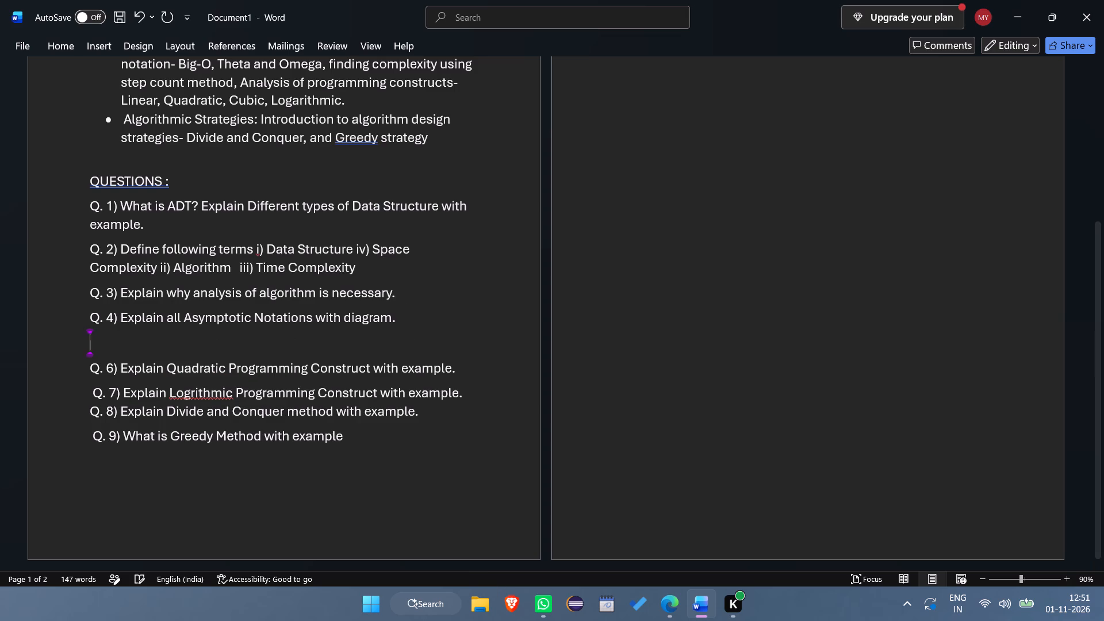
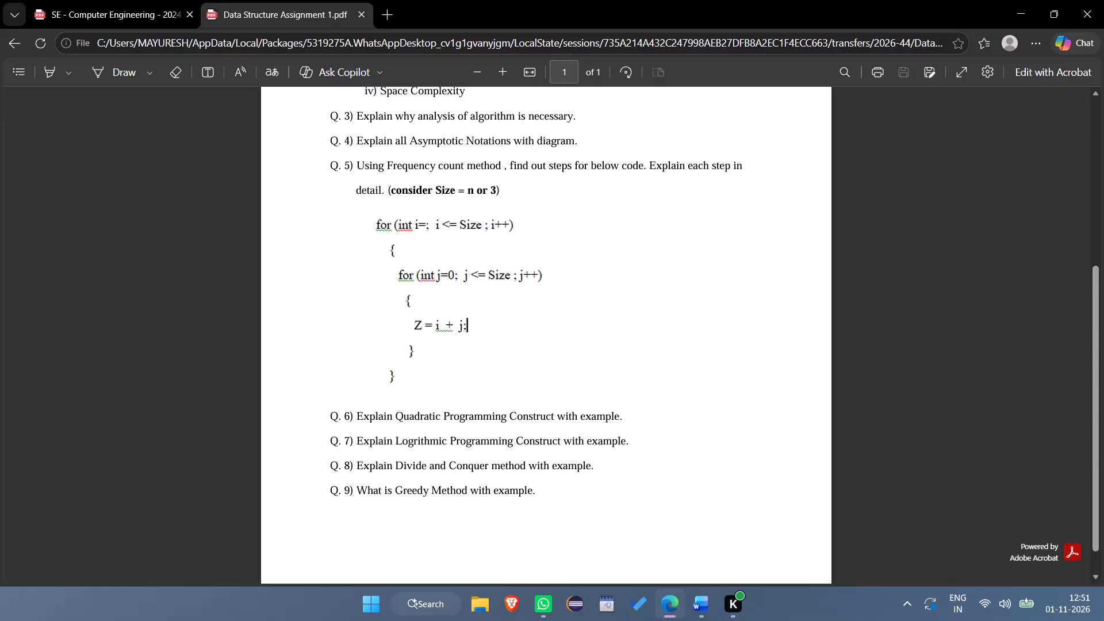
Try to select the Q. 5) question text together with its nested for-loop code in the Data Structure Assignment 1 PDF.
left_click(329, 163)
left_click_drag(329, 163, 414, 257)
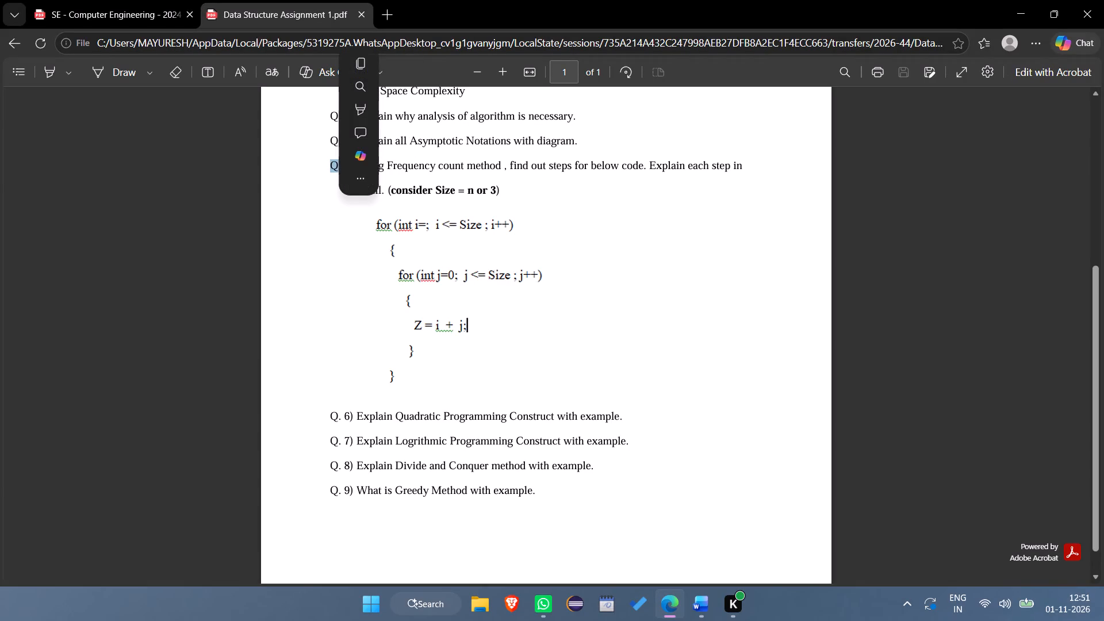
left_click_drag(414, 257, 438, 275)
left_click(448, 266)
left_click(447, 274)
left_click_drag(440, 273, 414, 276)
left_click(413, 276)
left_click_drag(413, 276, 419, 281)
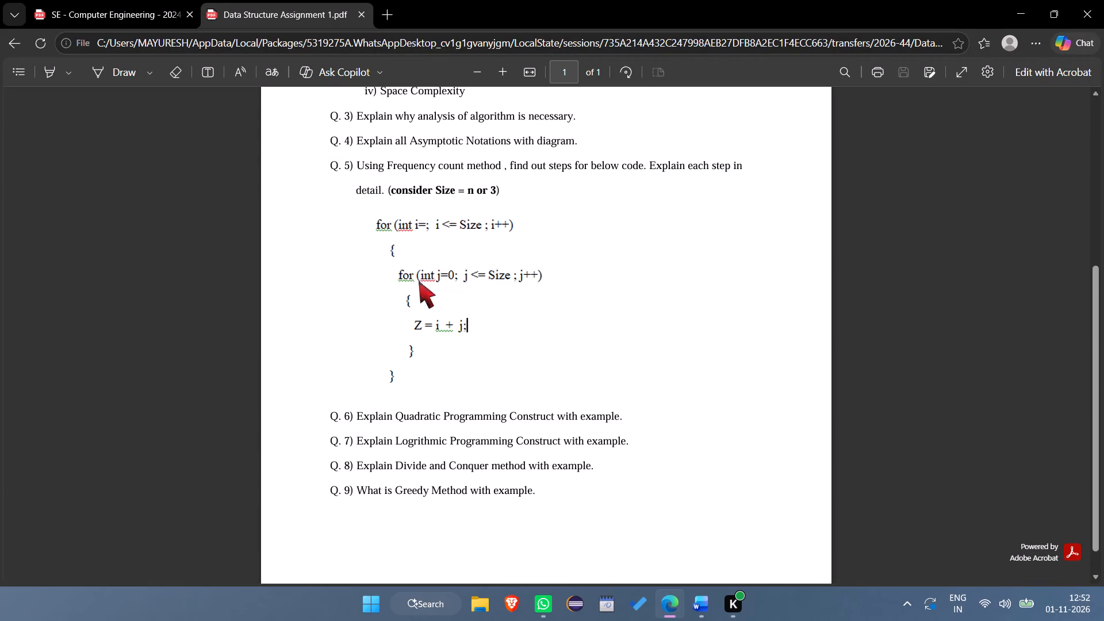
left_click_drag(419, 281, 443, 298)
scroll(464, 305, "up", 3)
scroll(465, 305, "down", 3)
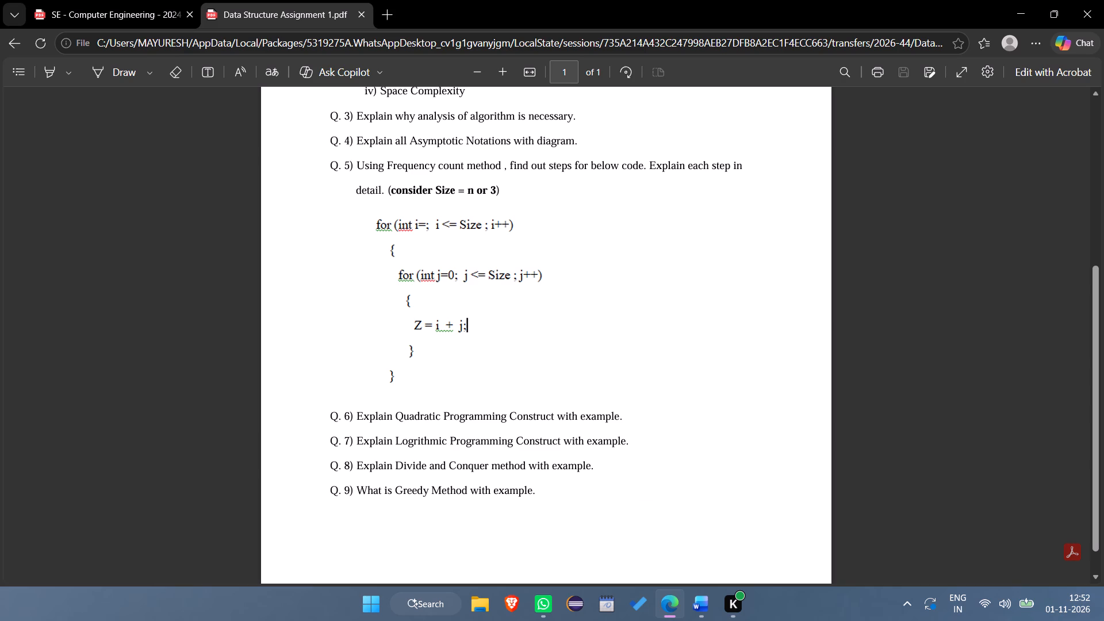
Capture a rectangular screen snip of Q. 5) with its full for-loop code and open it in Snipping Tool.
key("shift+super+s")
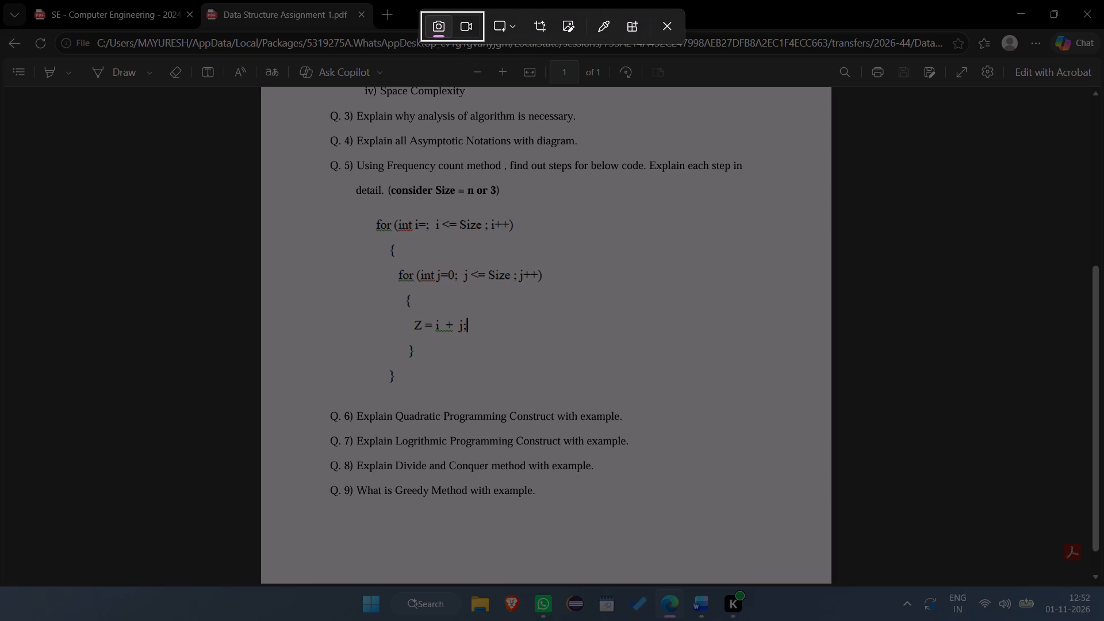
left_click_drag(326, 158, 482, 303)
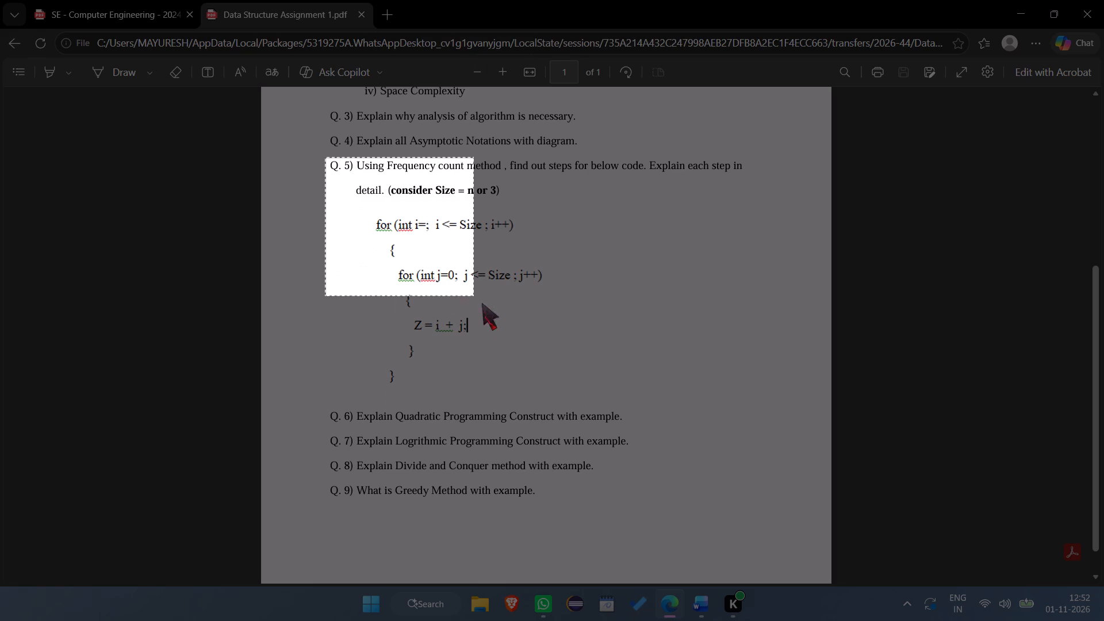
left_click_drag(482, 303, 771, 393)
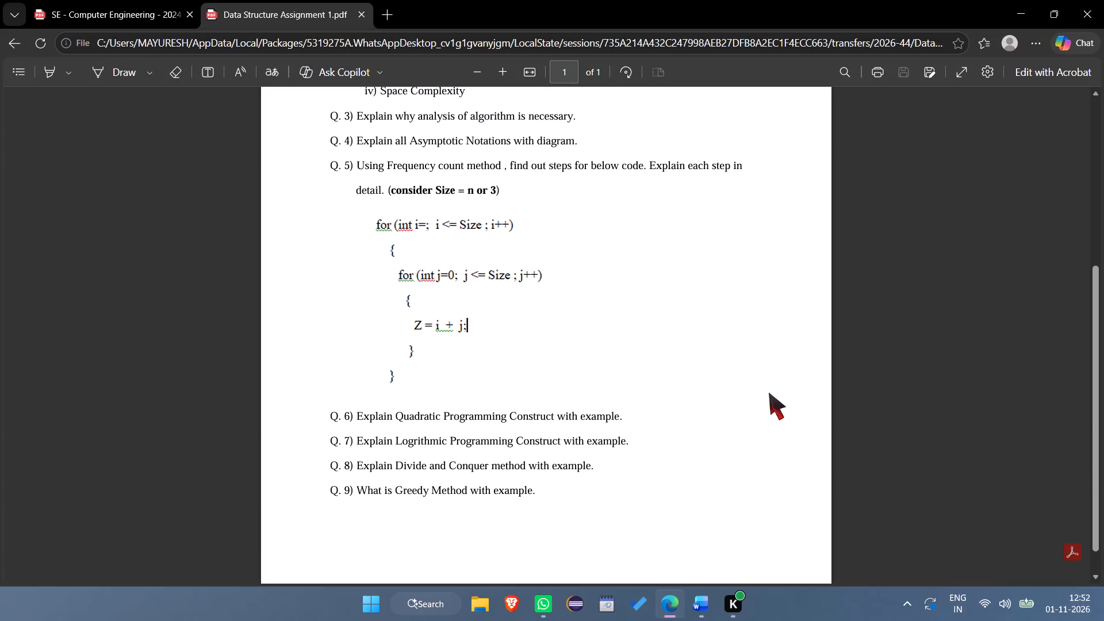
left_click(927, 423)
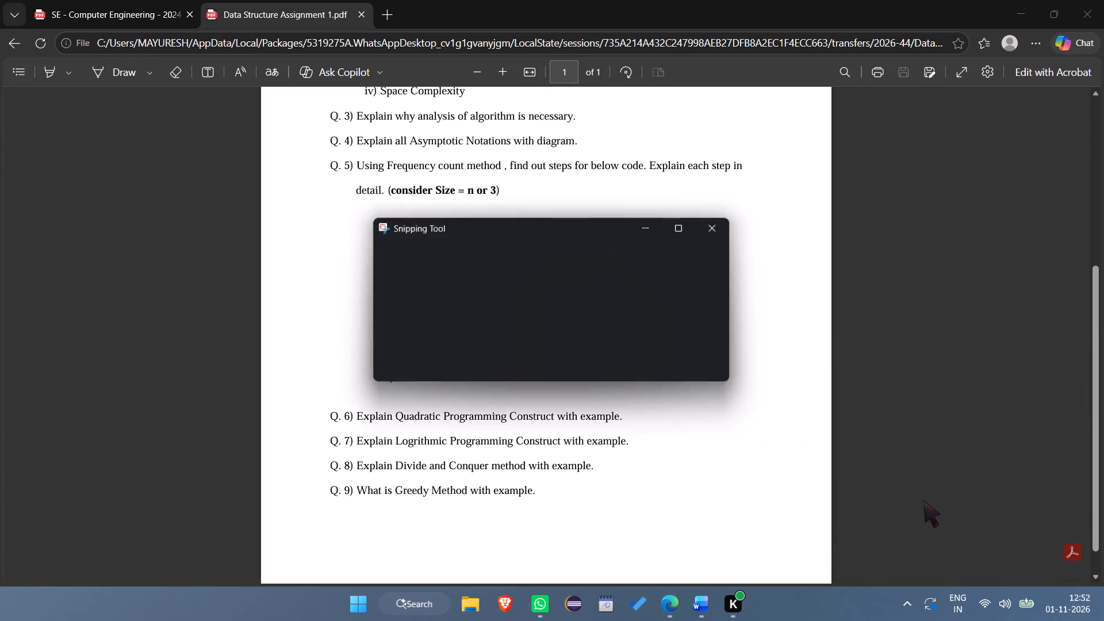
scroll(687, 411, "down", 3)
scroll(687, 411, "up", 2)
scroll(687, 411, "down", 1)
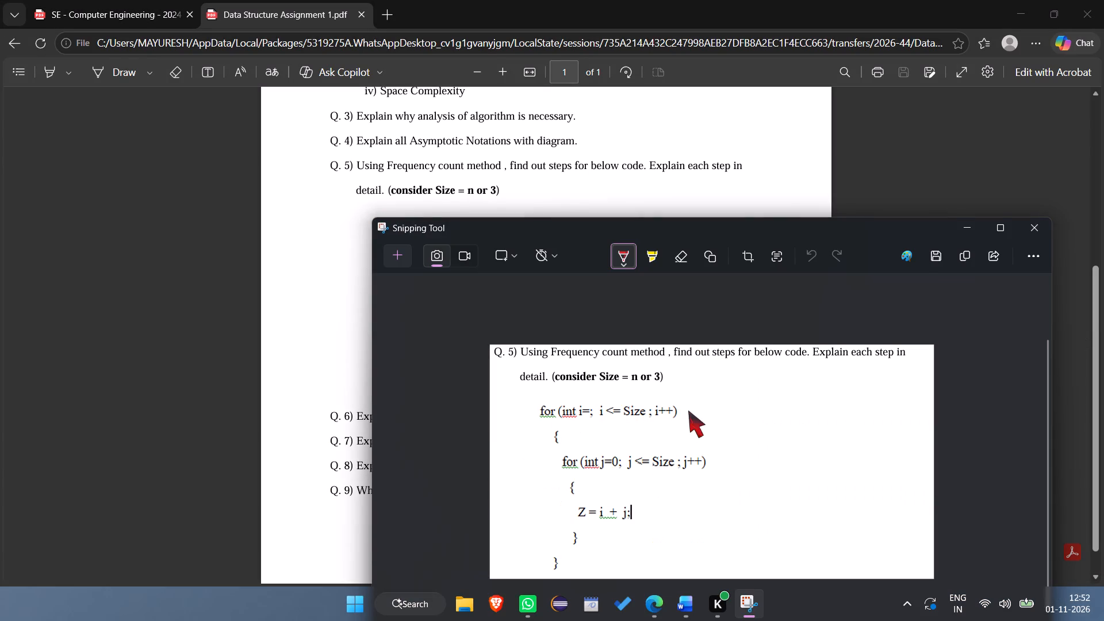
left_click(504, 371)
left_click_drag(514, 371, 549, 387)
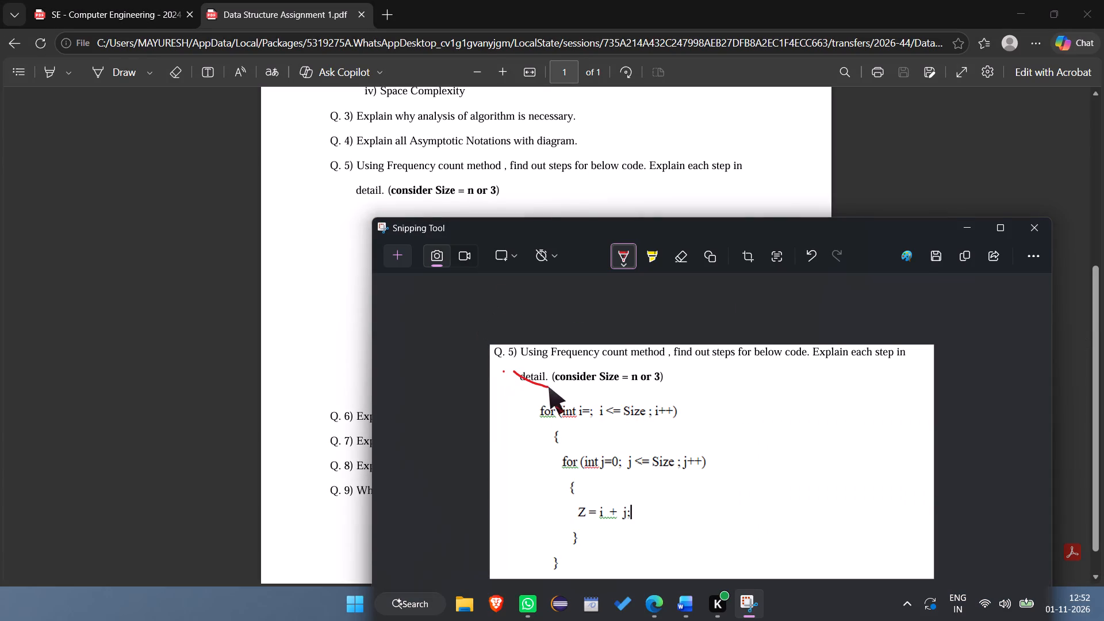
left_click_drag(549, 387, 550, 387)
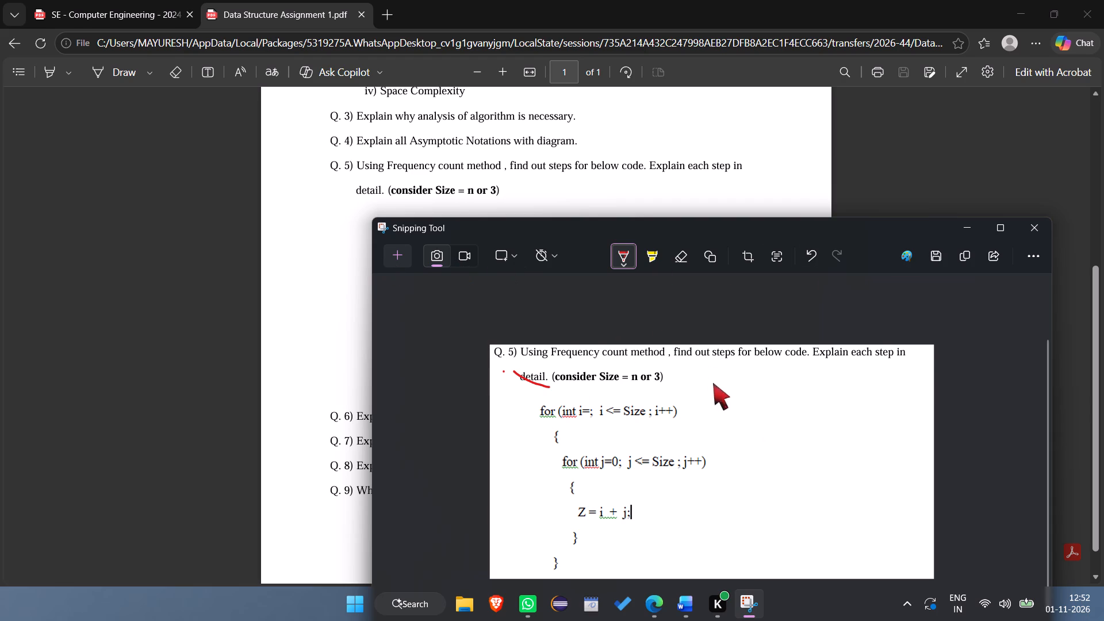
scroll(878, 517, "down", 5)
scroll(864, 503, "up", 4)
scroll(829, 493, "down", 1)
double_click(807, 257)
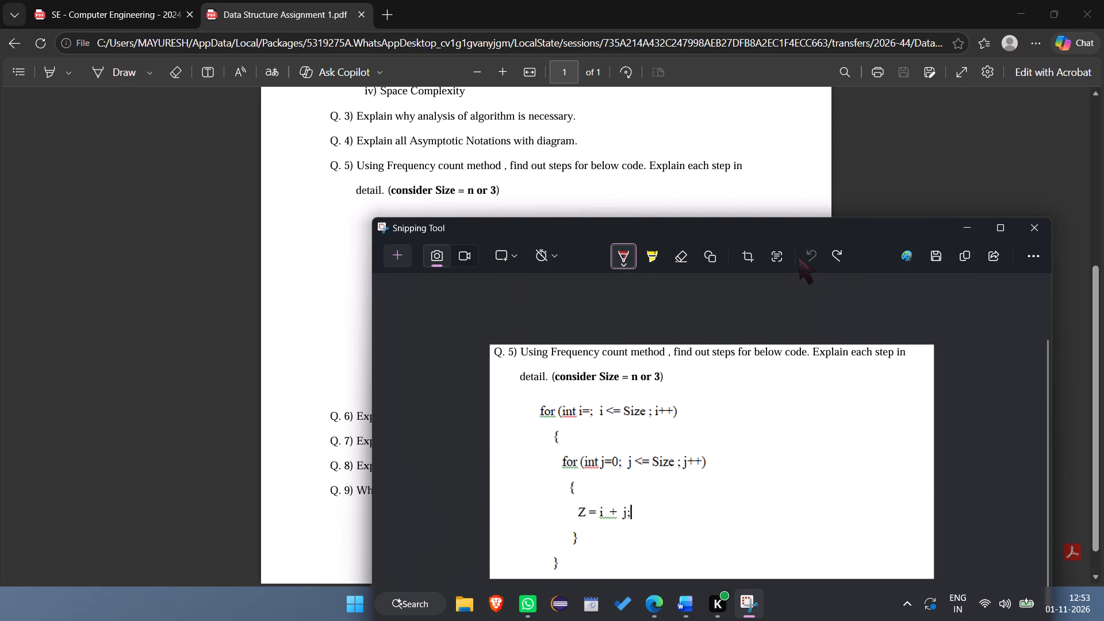
Run text recognition on the Q. 5) snip.
left_click(772, 258)
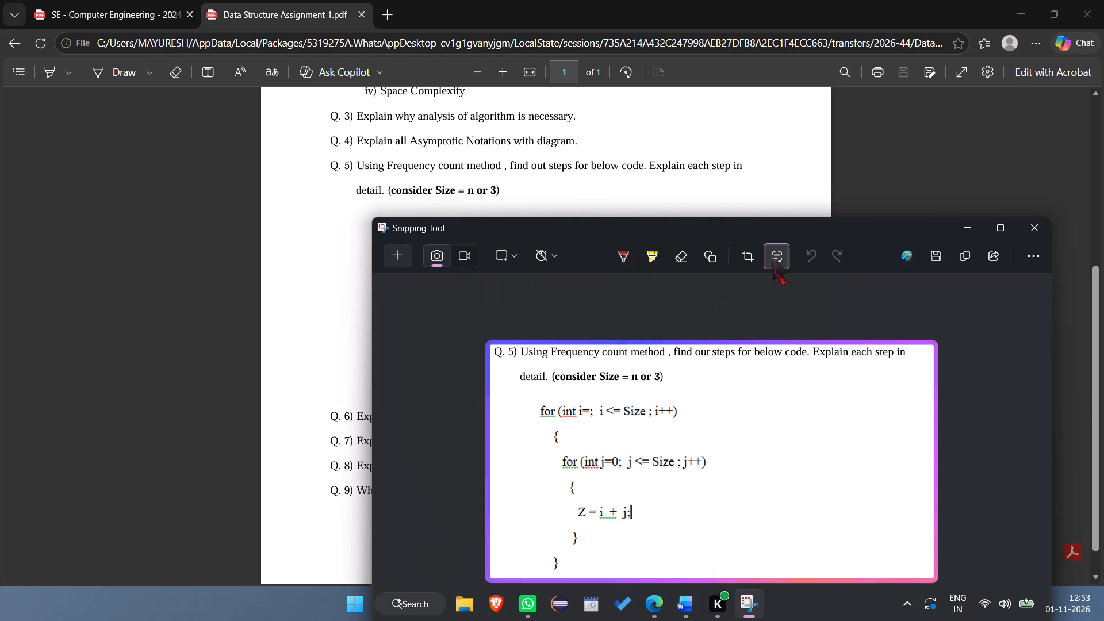
scroll(539, 379, "down", 1)
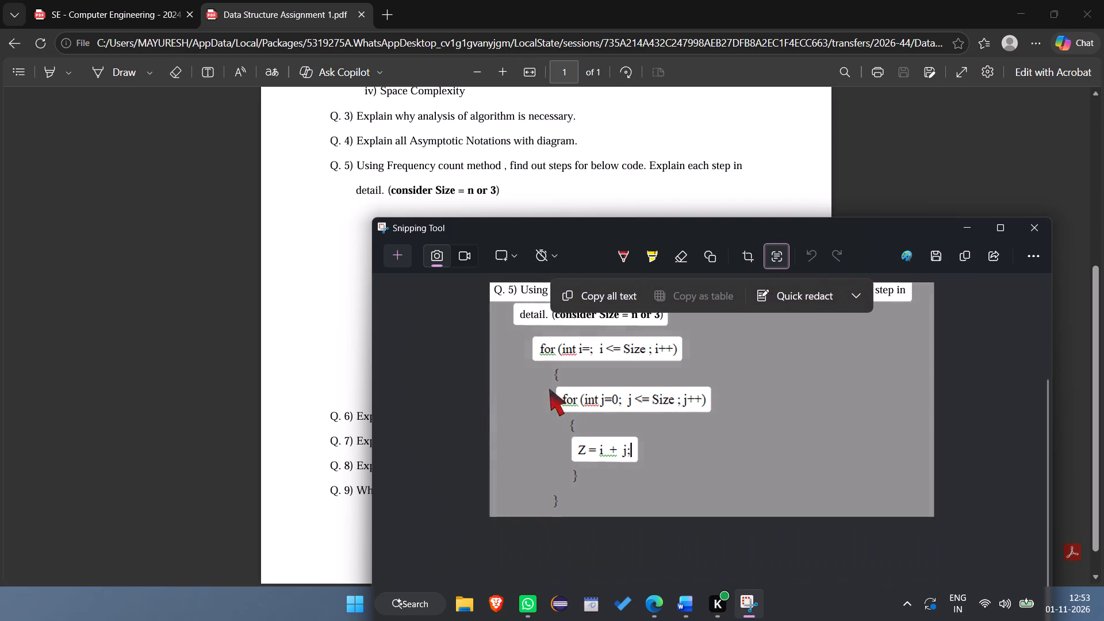
scroll(590, 452, "up", 1)
scroll(591, 452, "down", 1)
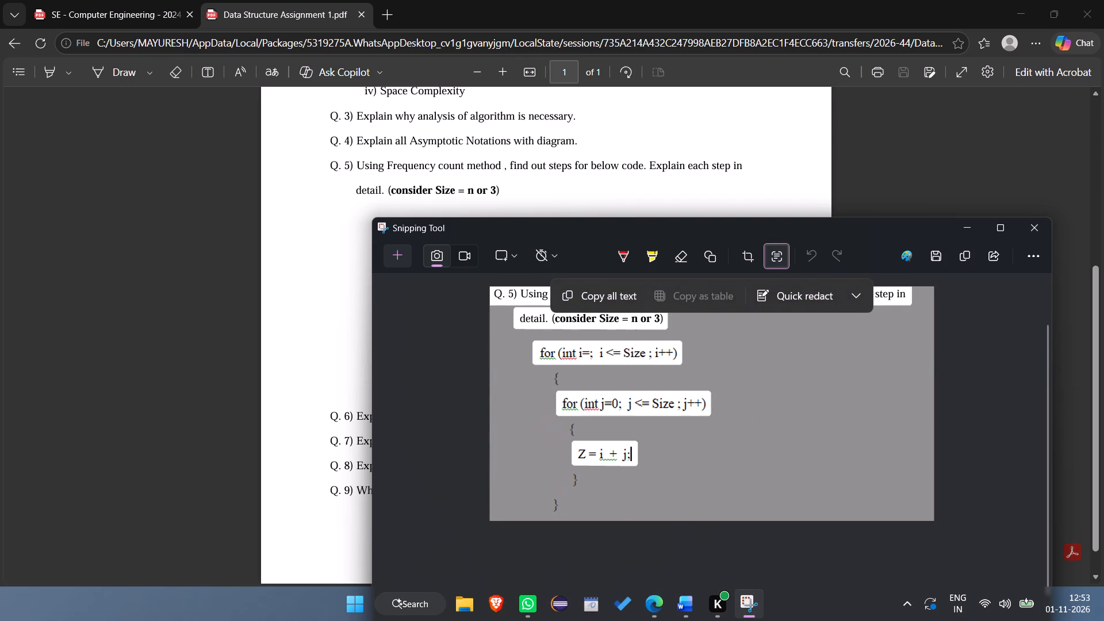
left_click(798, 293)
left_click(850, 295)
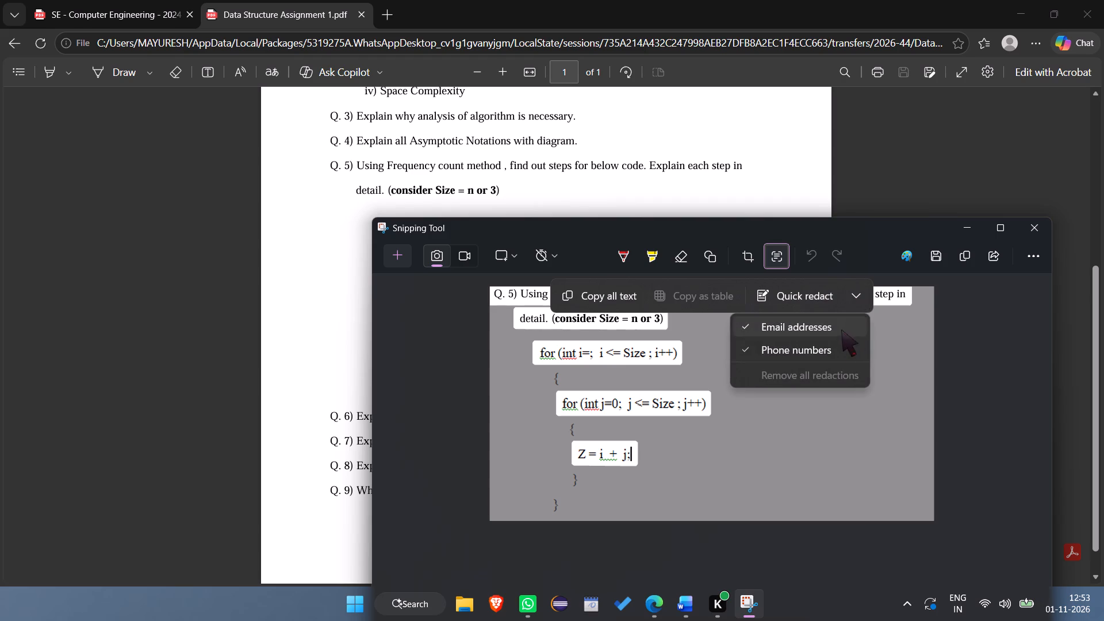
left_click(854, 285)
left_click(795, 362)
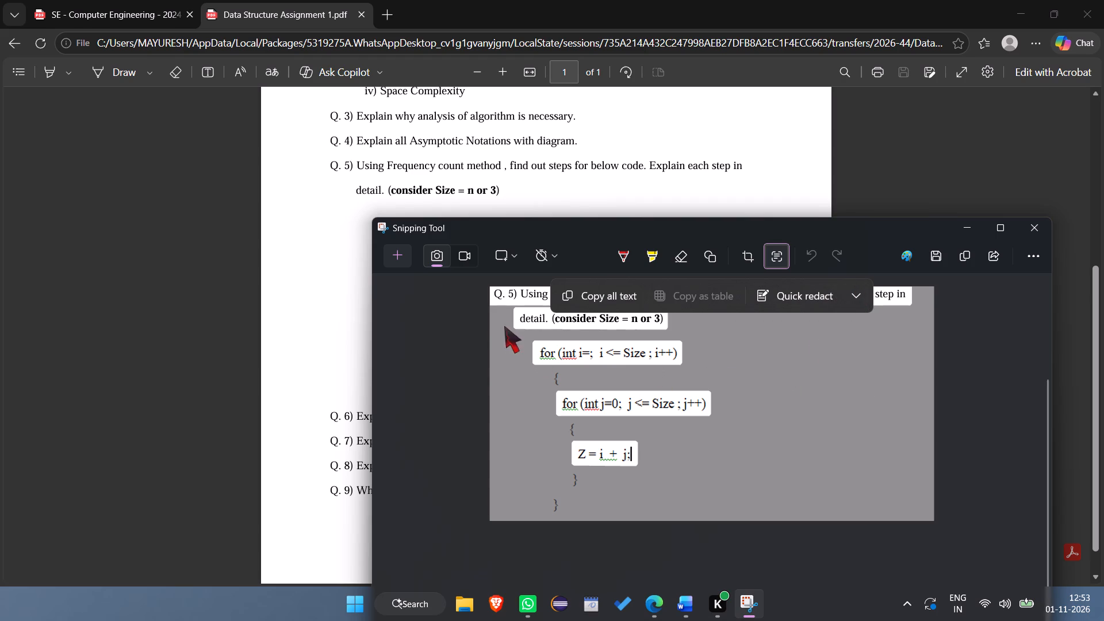
Copy the recognised text of the snip from "Q. 5)" through the code line "Z = i + j;".
left_click_drag(494, 291, 671, 483)
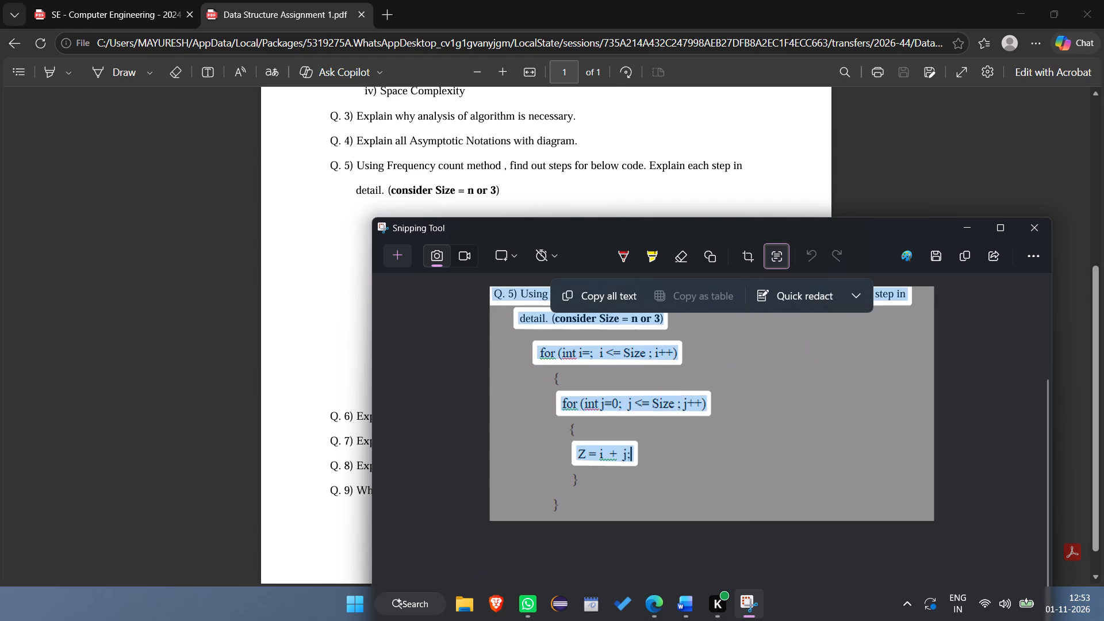
left_click_drag(671, 483, 673, 488)
key("ctrl+c")
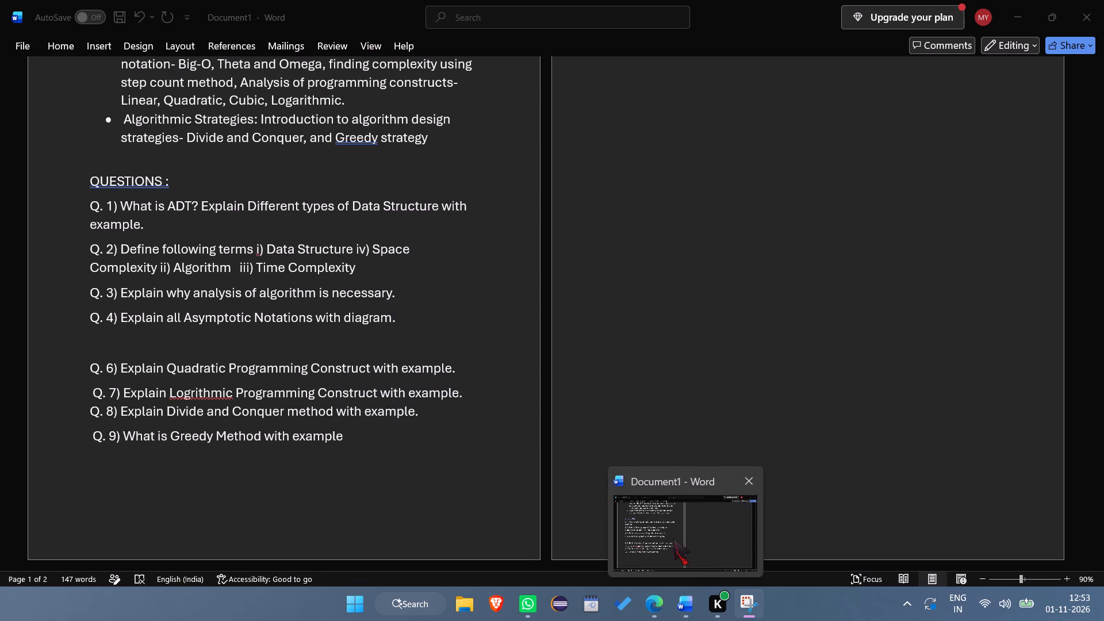
Switch to the Word document and paste the copied Q. 5) text into the empty paragraph between Q. 4) and Q. 6).
left_click(673, 538)
left_click(97, 335)
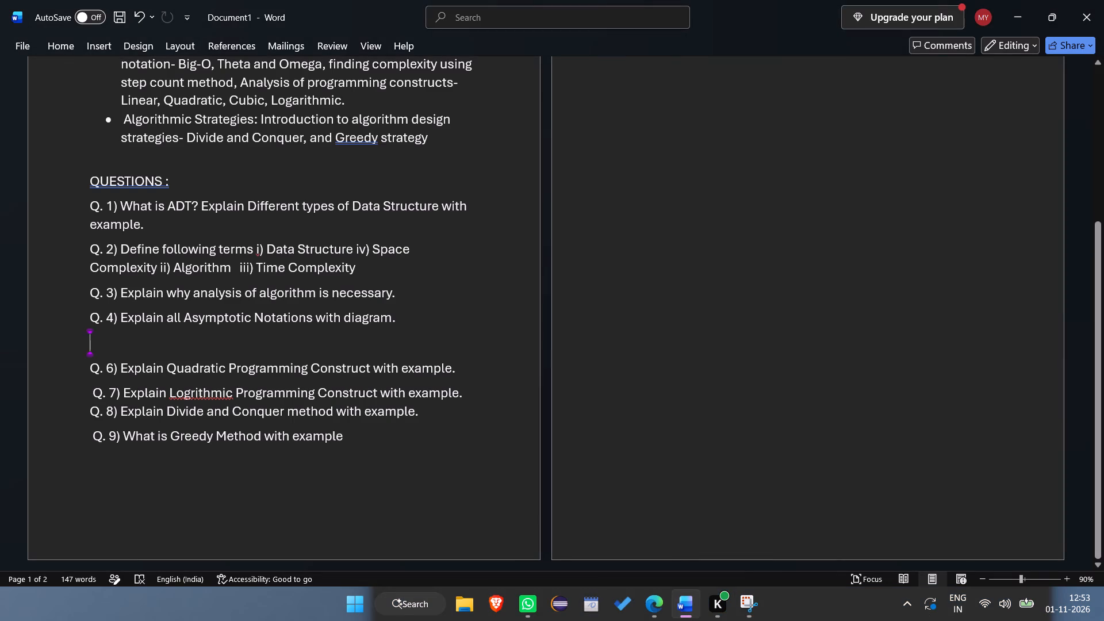
key("ctrl+v")
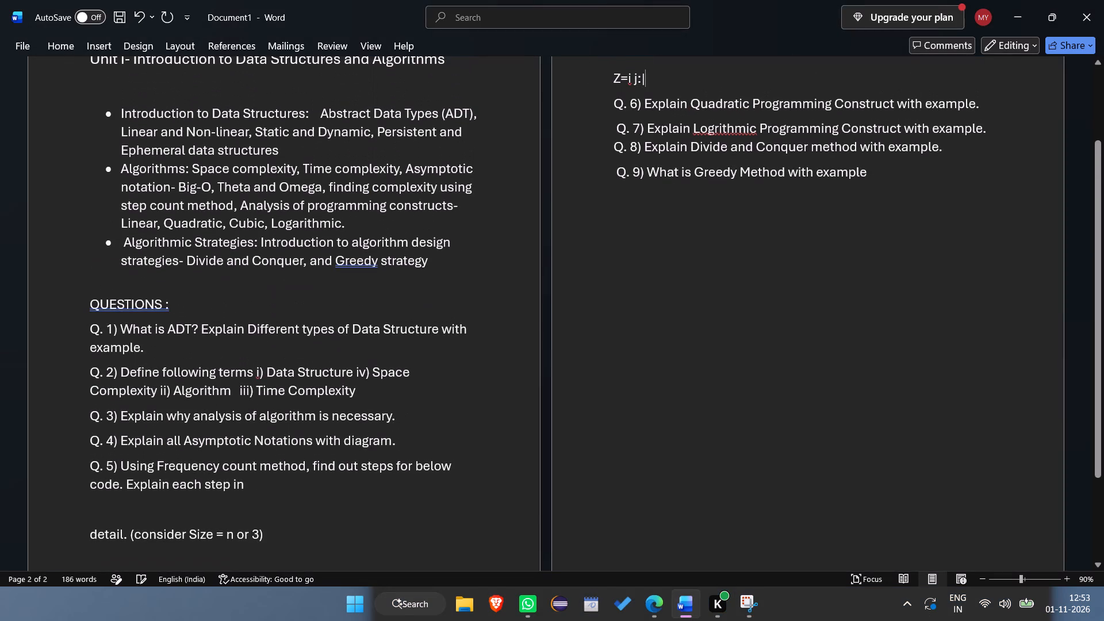
Place the text cursor directly after "Explain each step in" in the pasted Q. 5).
scroll(264, 467, "down", 2)
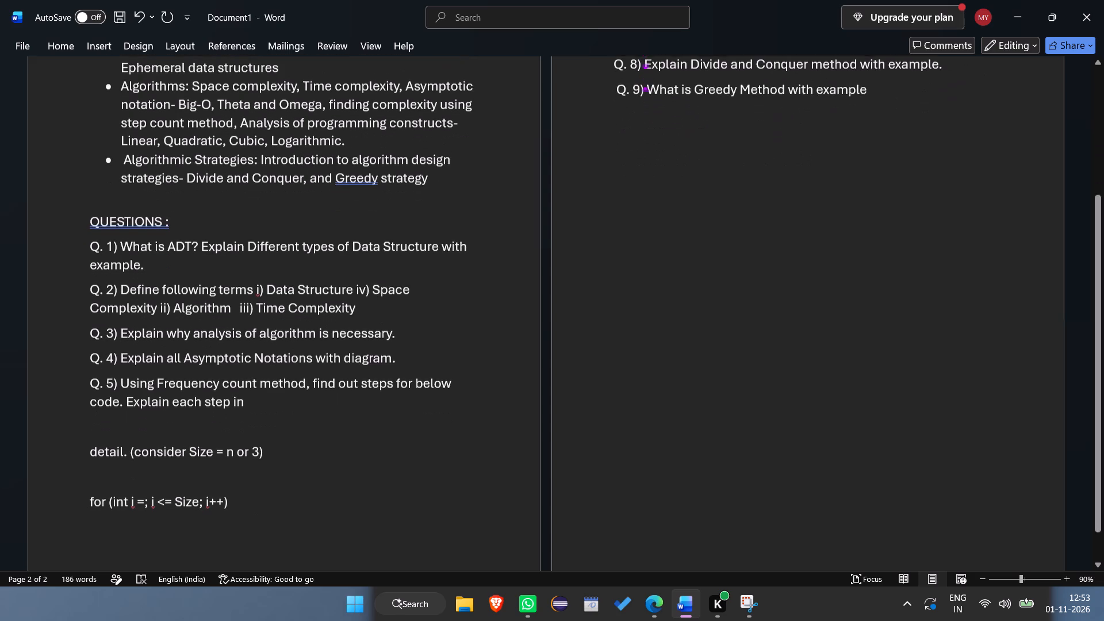
scroll(294, 476, "down", 3)
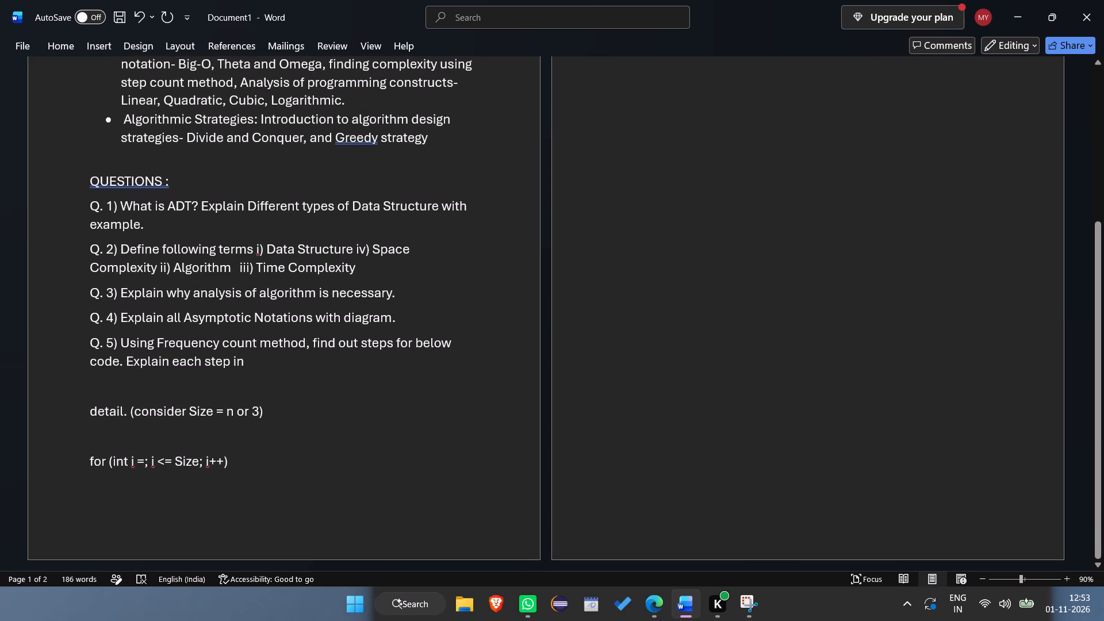
left_click(251, 370)
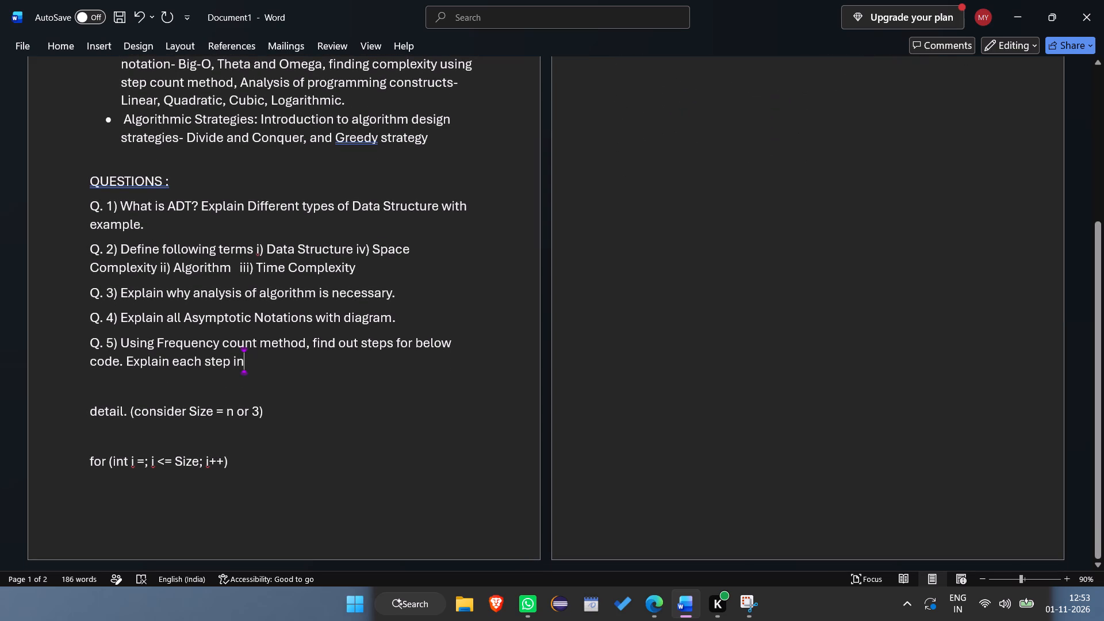
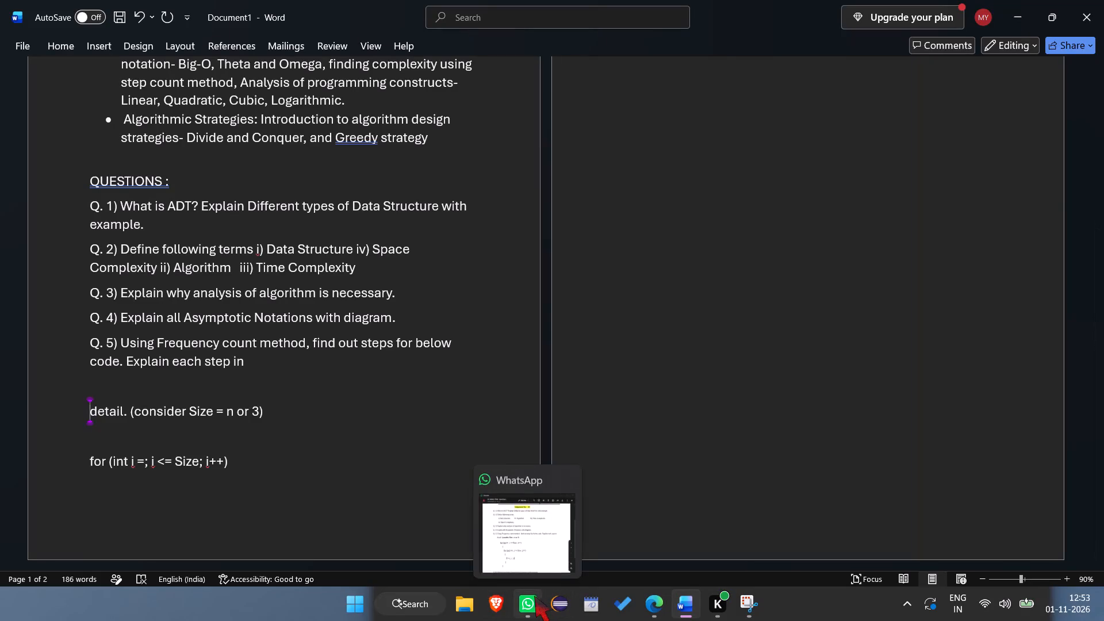
Join the line "detail. (consider Size = n or 3)" onto the end of "Explain each step in" in Q. 5).
key("BackSpace")
key("BackSpace")
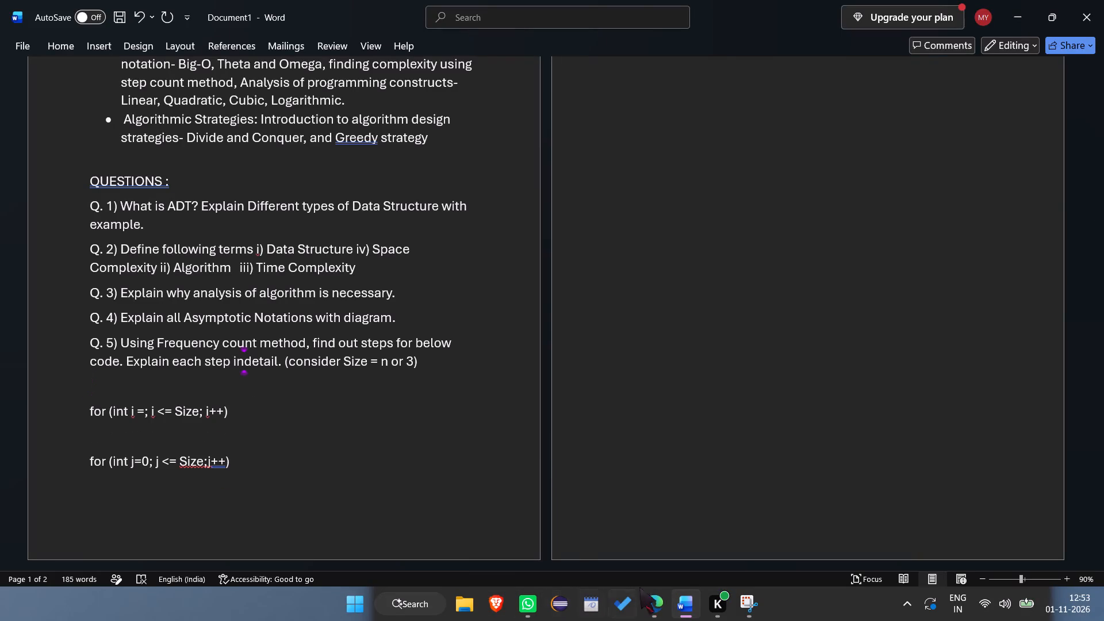
Select the empty paragraph between the Q. 5) question text and the first "for (int i" code line.
left_click(76, 396)
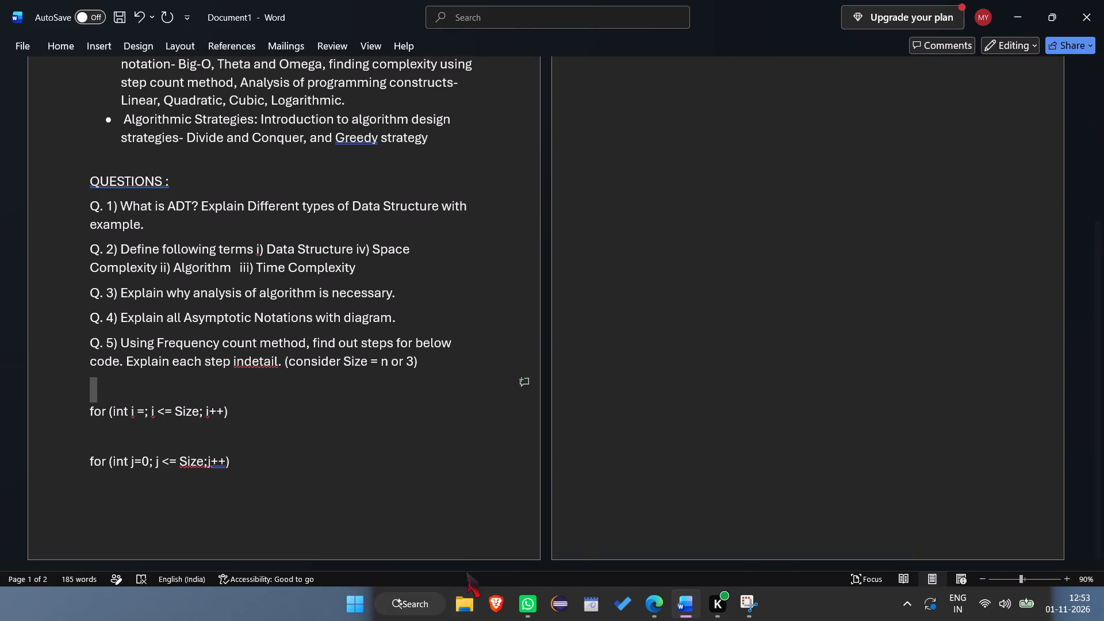
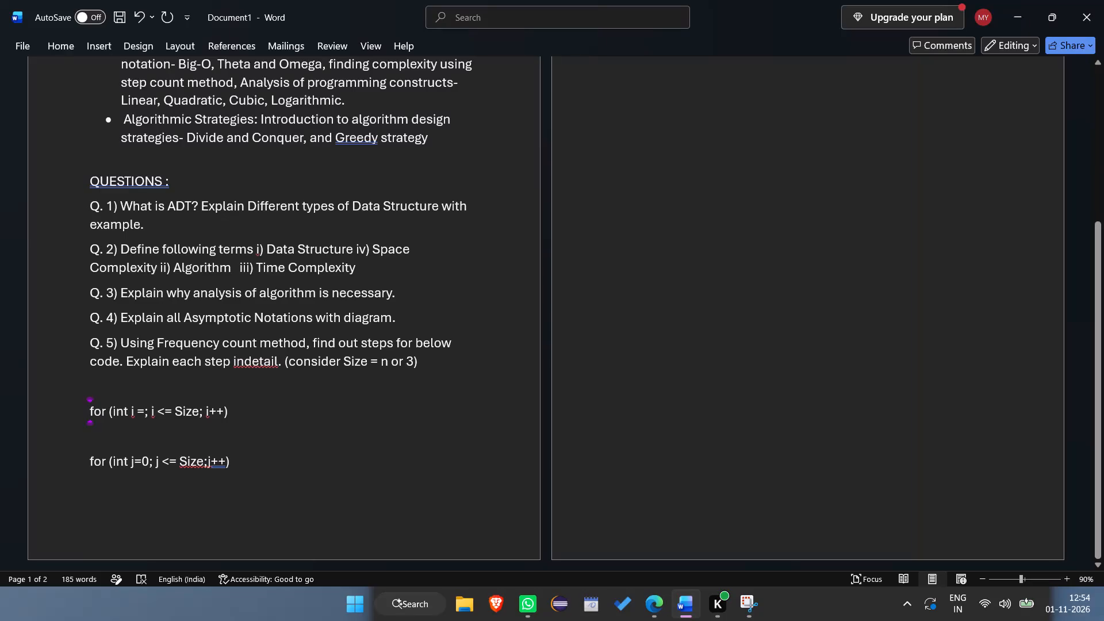
Insert a single opening brace "{" on the empty line below the "for (int i" line of the Q. 5) code.
left_click(94, 428)
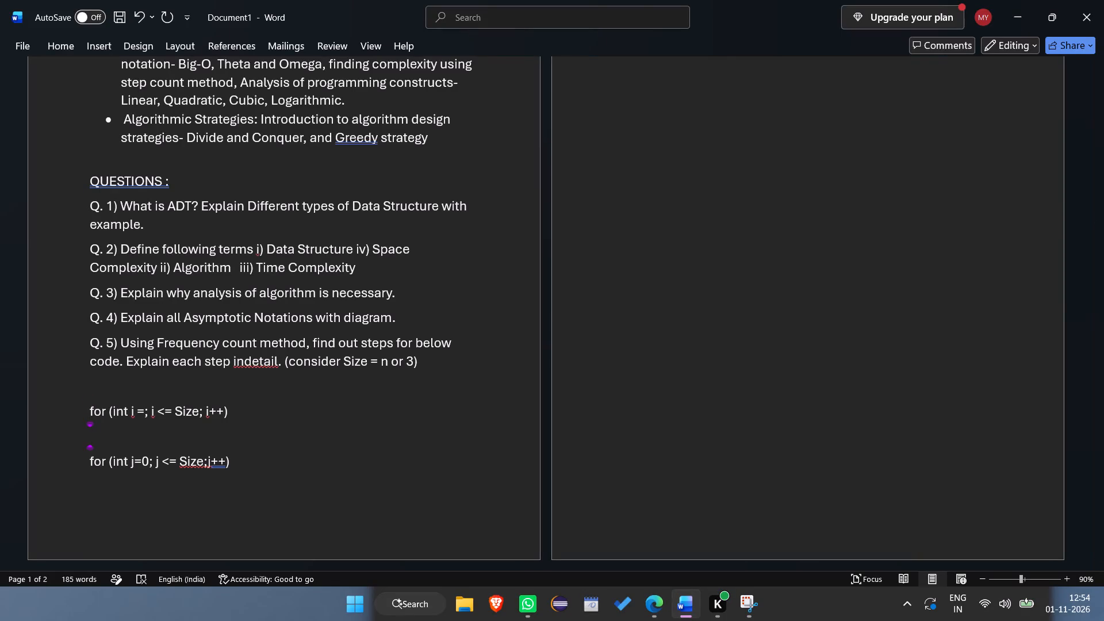
type("{{")
key("BackSpace")
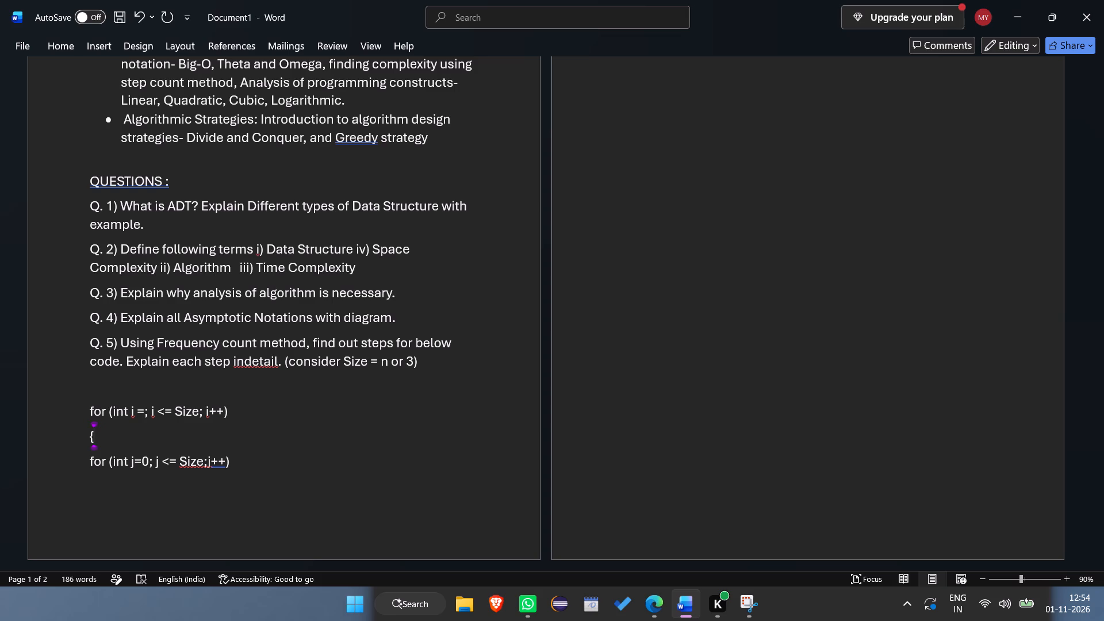
Insert a single opening brace "{" on the empty line below the "for (int j=0" line.
key("Down")
key("Down")
key("ctrl+bracketleft")
key("ctrl+bracketleft")
key("bracketleft")
key("ctrl+bracketleft")
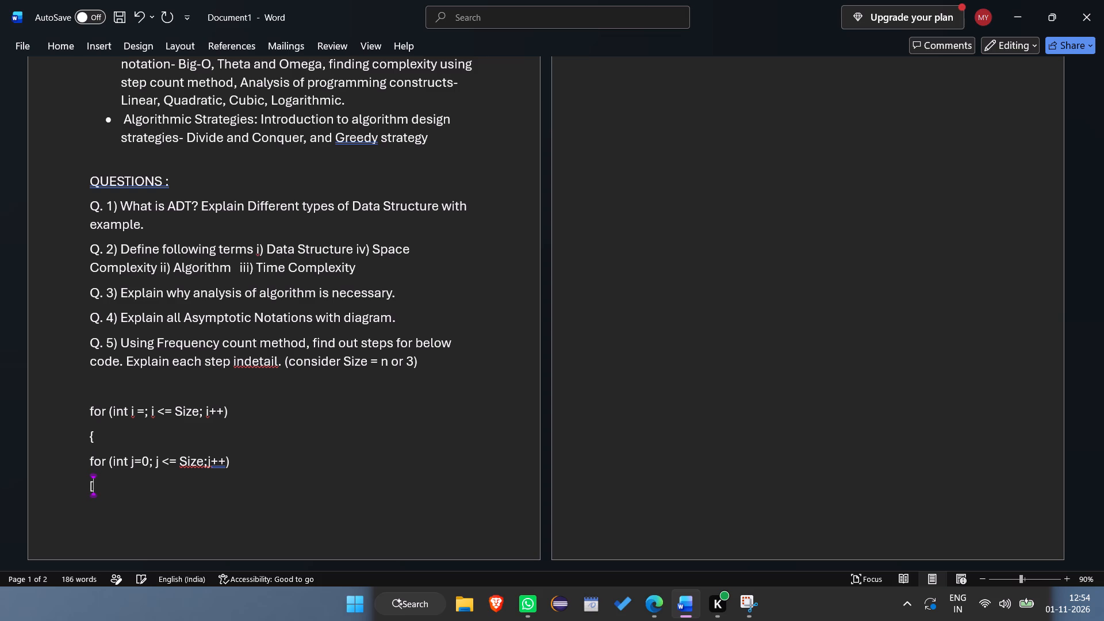
key("BackSpace")
key("shift+braceleft")
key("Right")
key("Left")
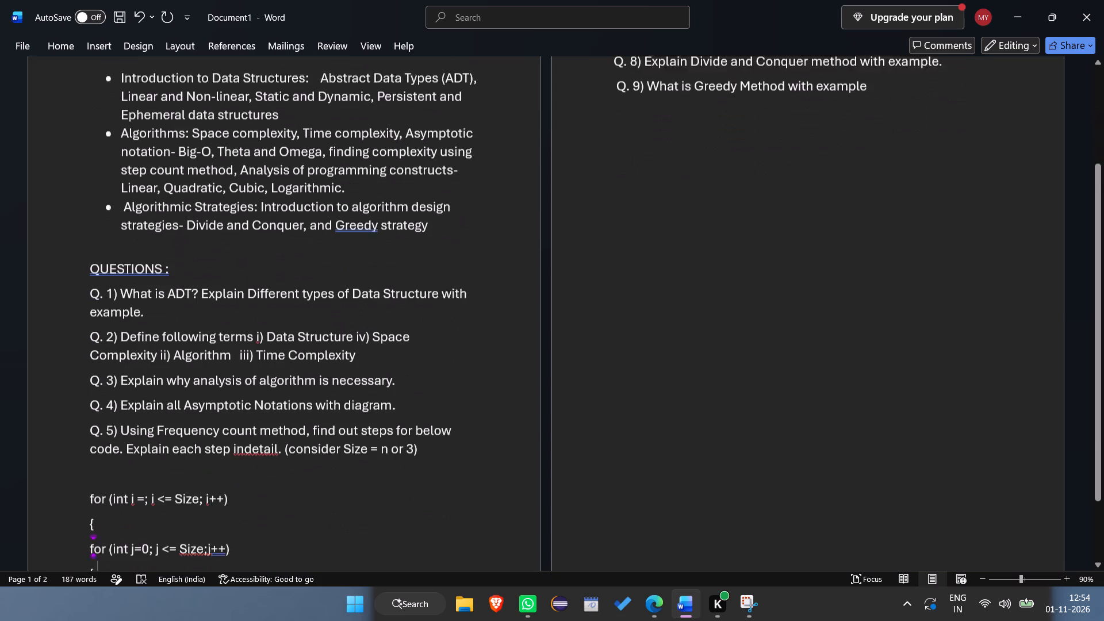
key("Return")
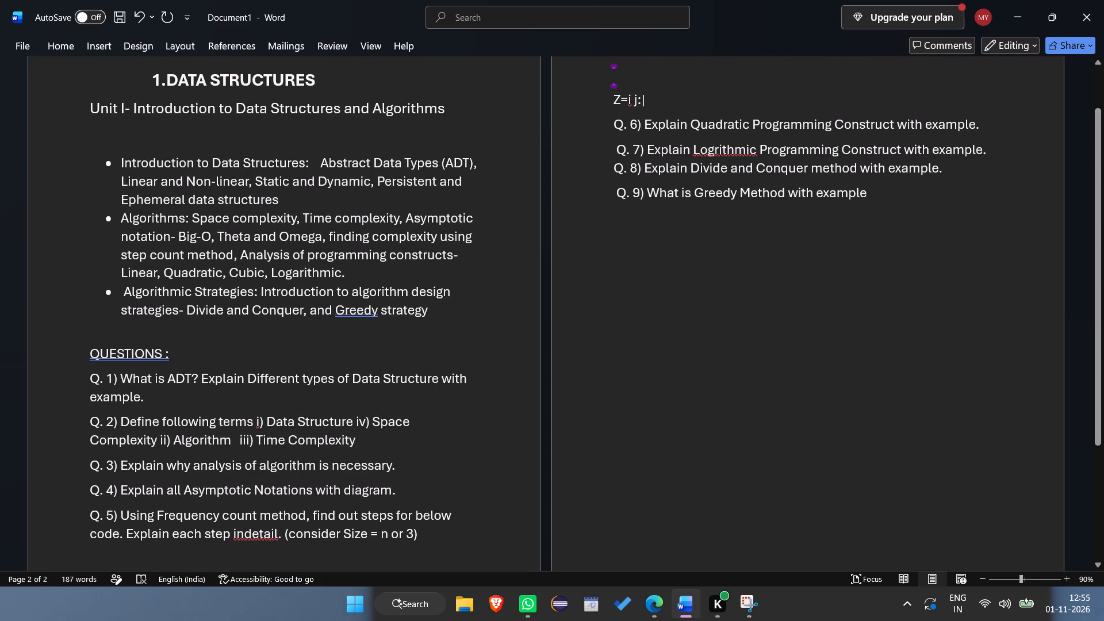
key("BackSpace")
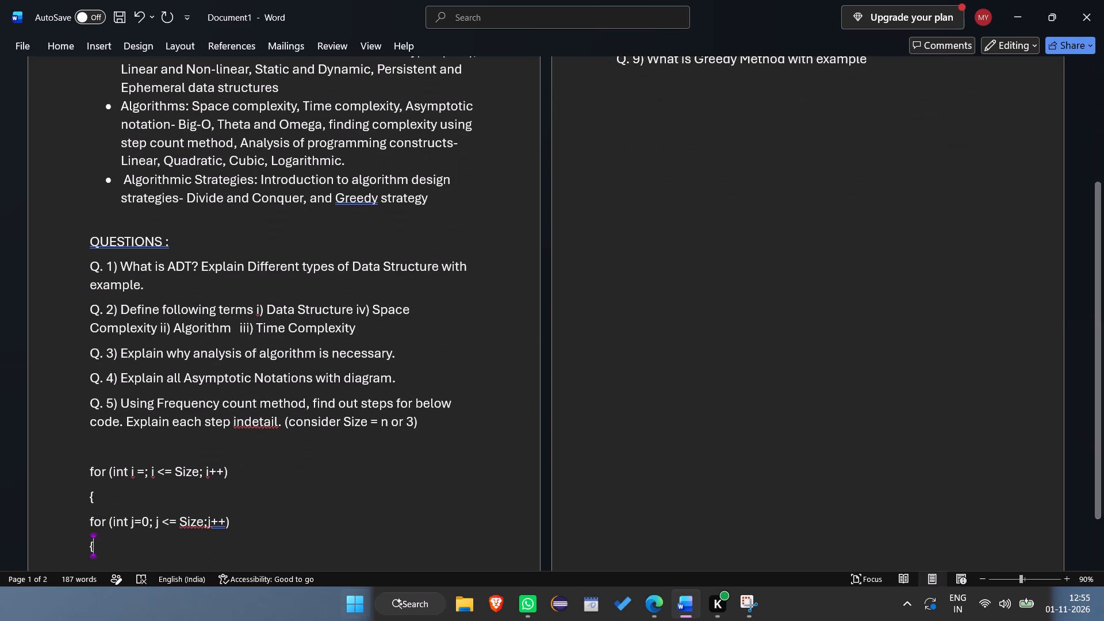
Place the text cursor at the end of the "Z=i j:|" code line above Q. 6).
scroll(666, 373, "up", 6)
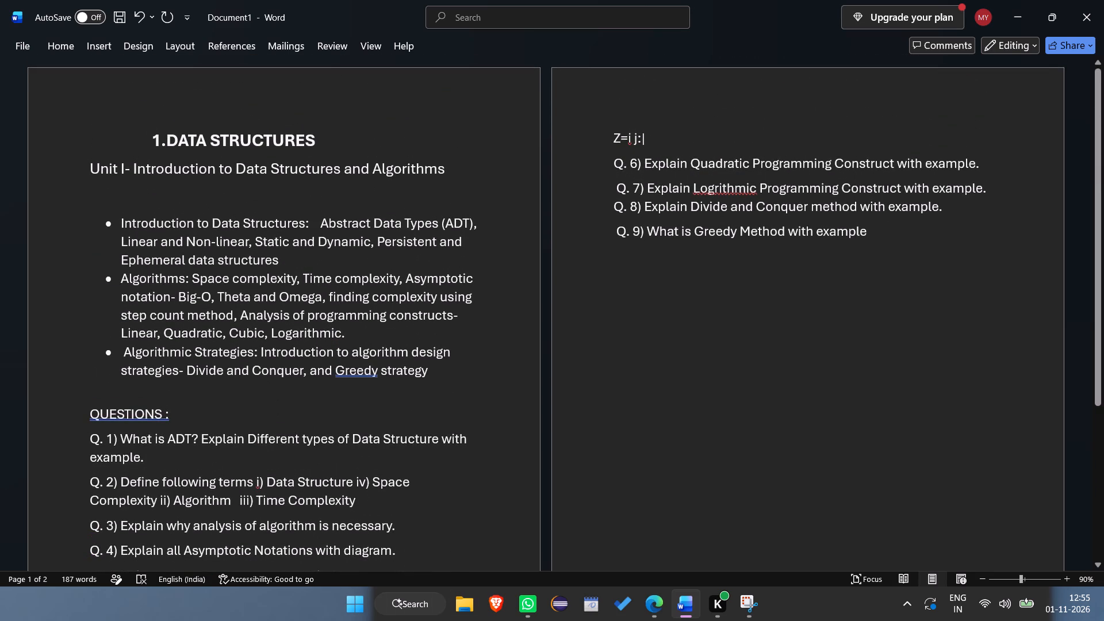
left_click(651, 136)
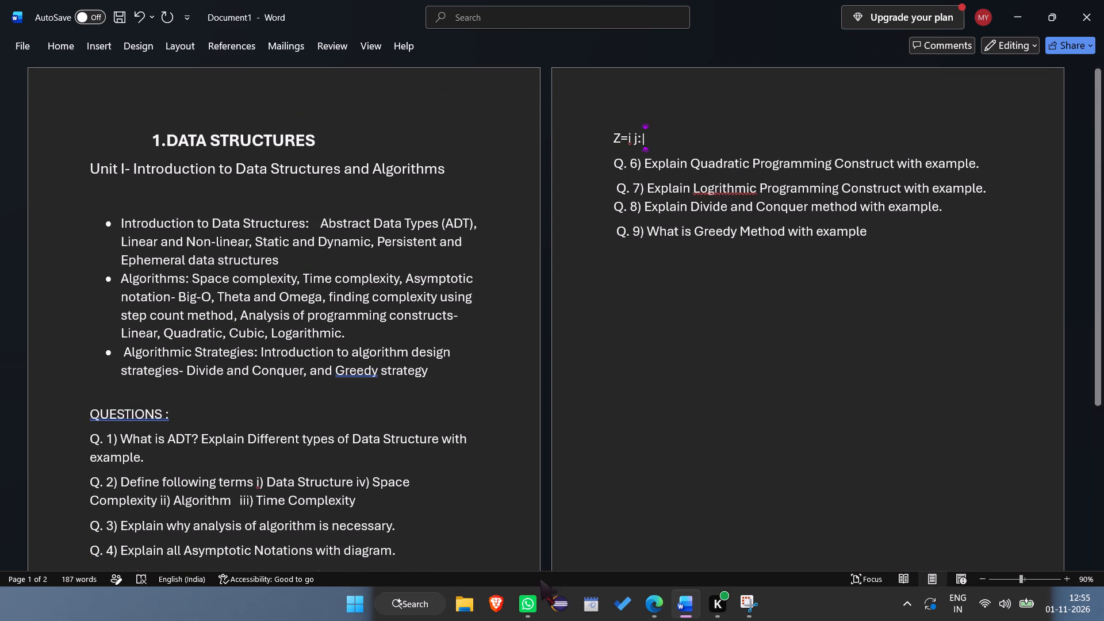
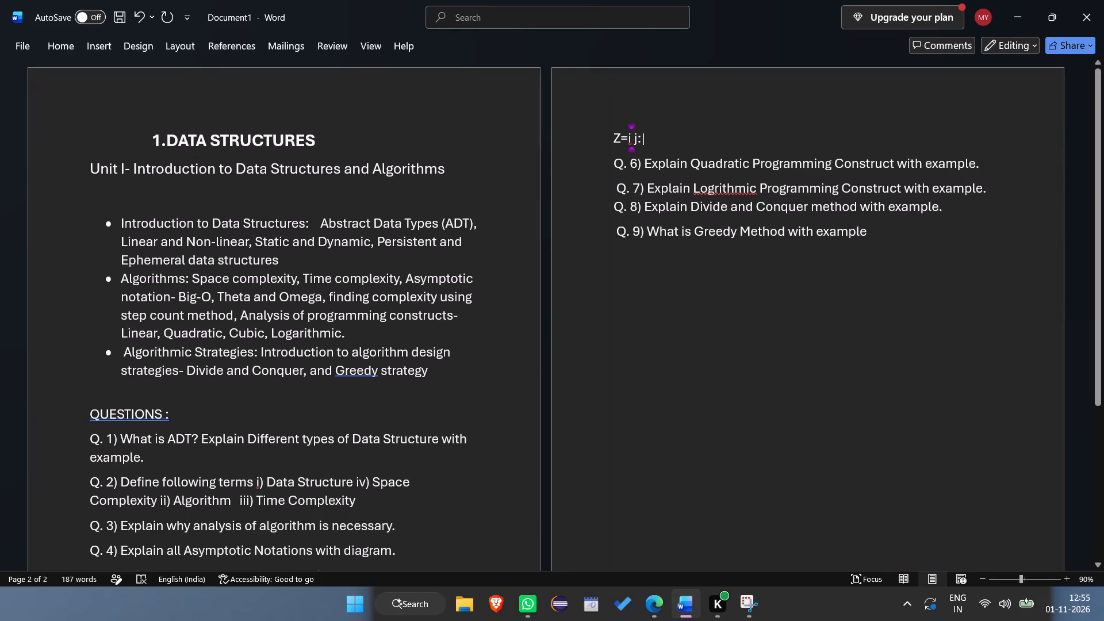
Insert a plus sign after the i in the 'Z=i j:|' code line.
key("shift+plus")
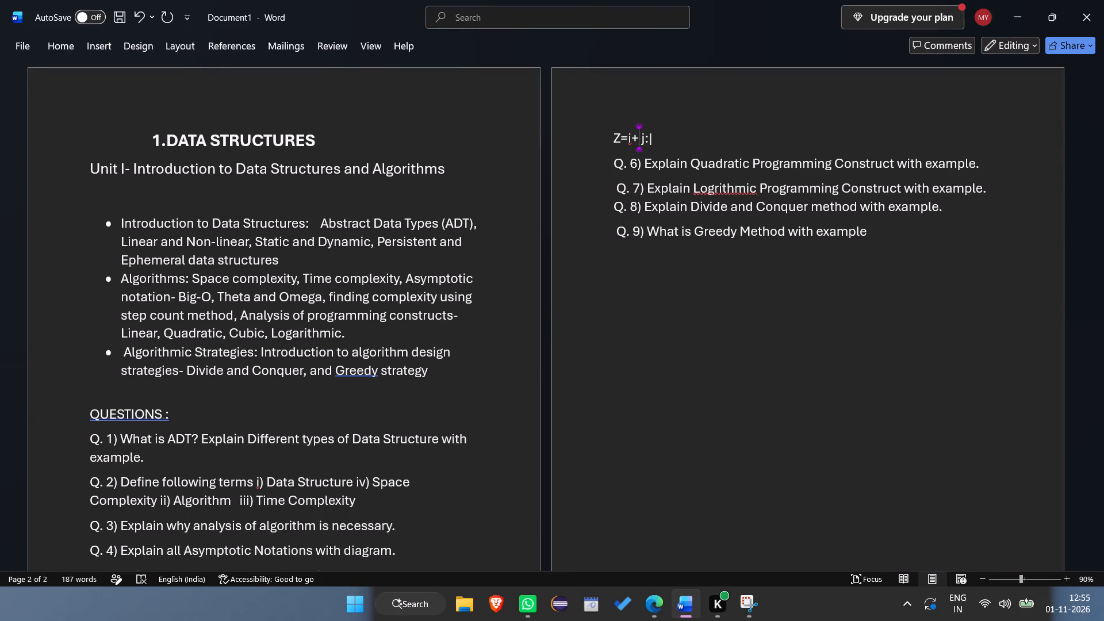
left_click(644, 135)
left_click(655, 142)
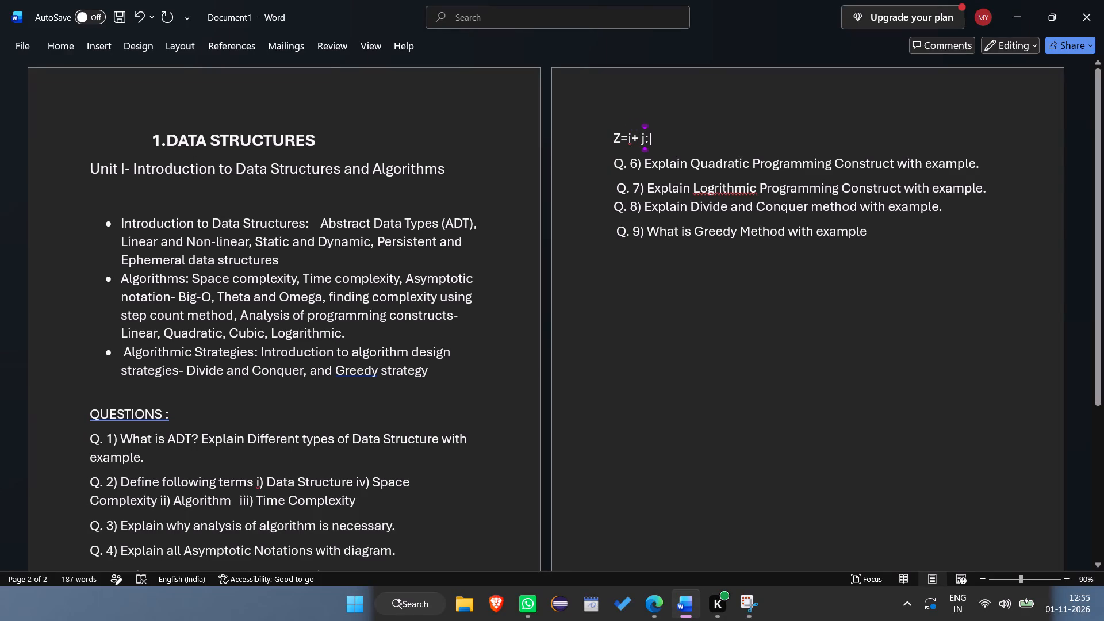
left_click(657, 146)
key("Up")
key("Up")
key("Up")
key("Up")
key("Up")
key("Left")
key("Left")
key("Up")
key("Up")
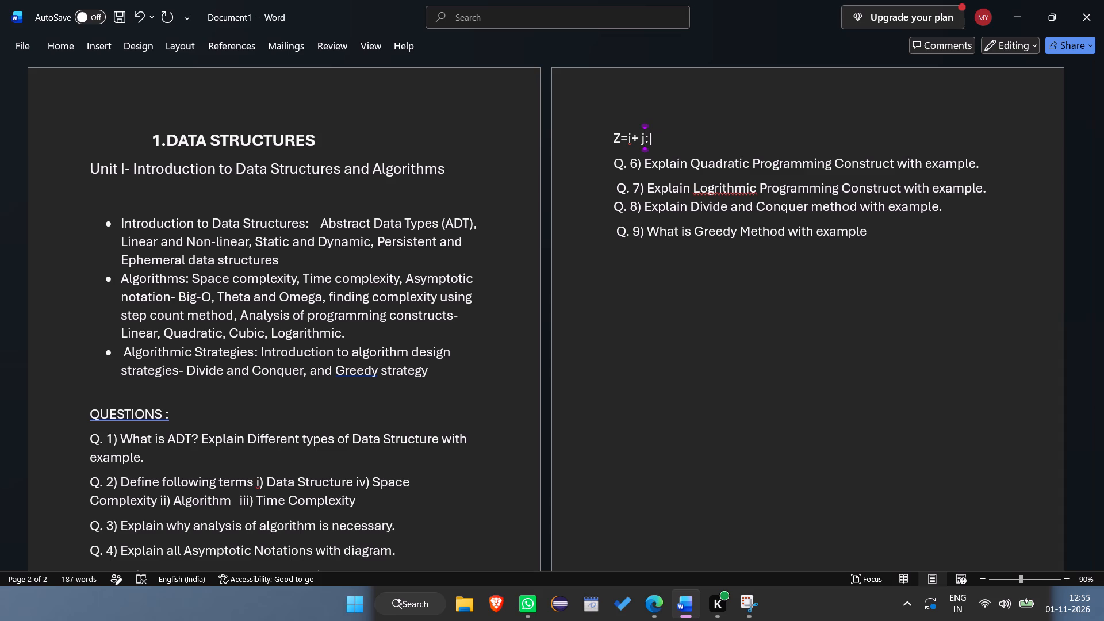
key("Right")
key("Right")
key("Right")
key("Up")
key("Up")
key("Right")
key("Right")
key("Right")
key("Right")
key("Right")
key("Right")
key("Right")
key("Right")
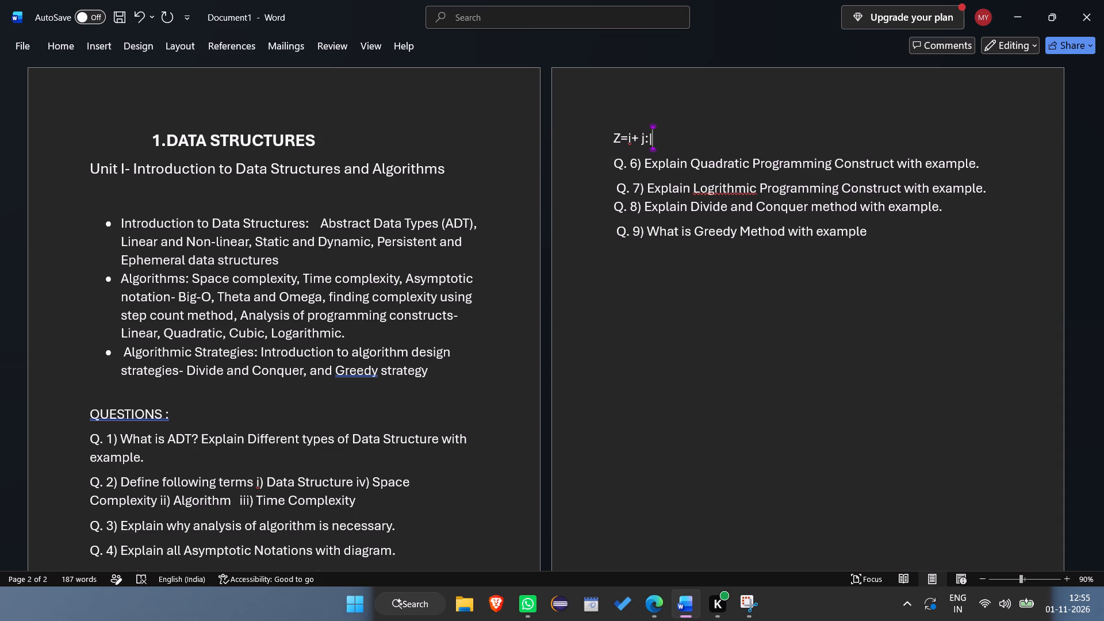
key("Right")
Add two closing curly braces, each on its own new line, between the 'Z=i+ j:|' code line and Q. 6).
key("Up")
key("Right")
key("Right")
key("Right")
key("Right")
key("Right")
key("Right")
key("Right")
key("Right")
key("Return")
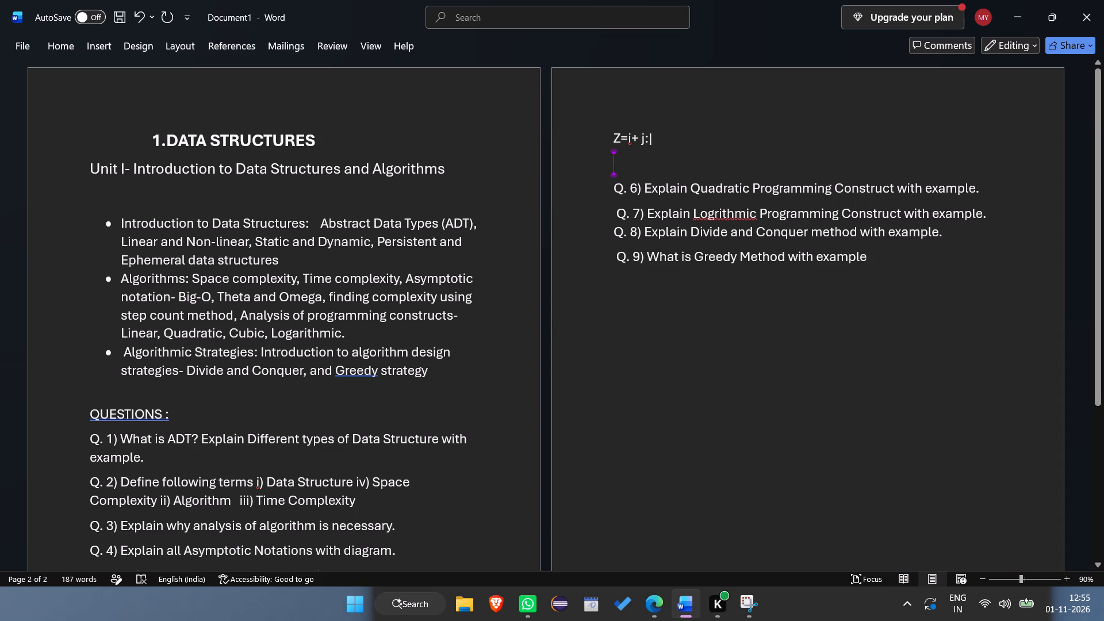
key("shift+braceright")
key("Return")
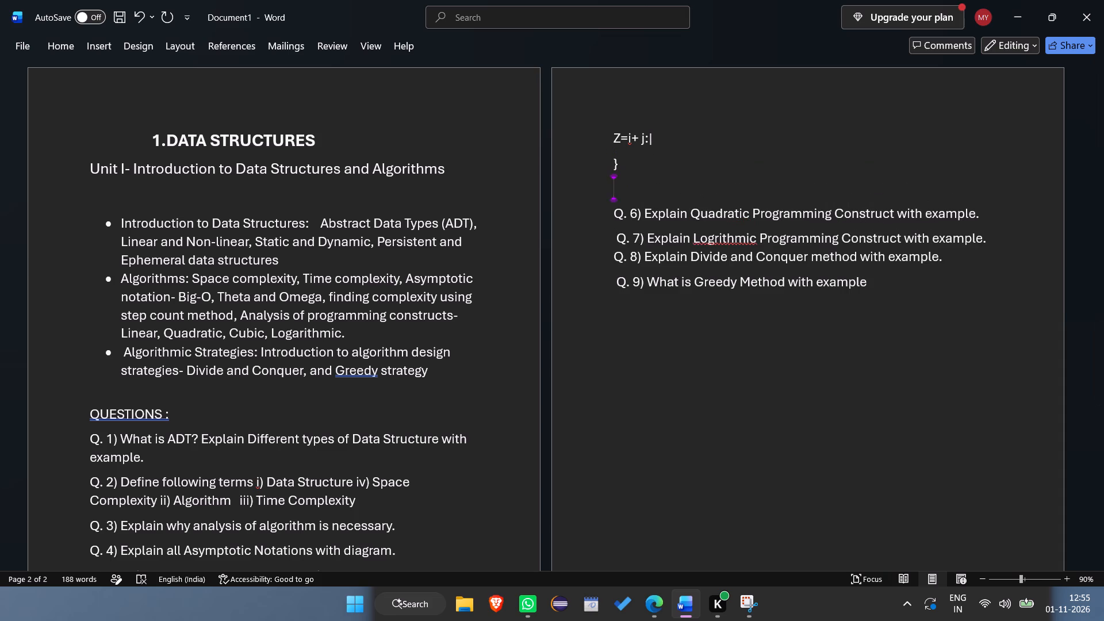
key("shift+braceright")
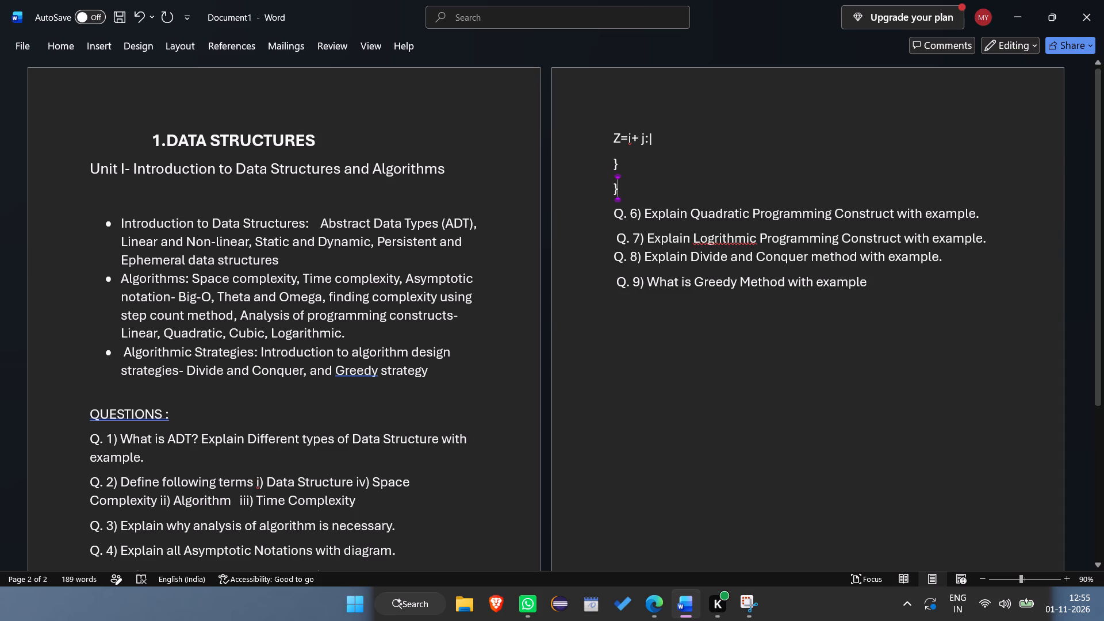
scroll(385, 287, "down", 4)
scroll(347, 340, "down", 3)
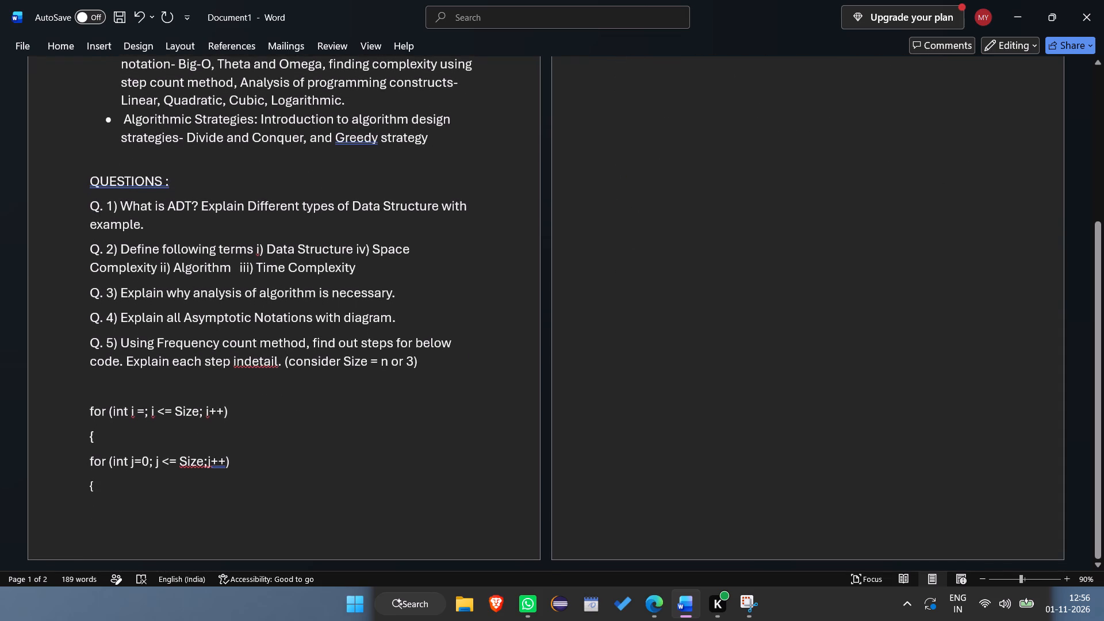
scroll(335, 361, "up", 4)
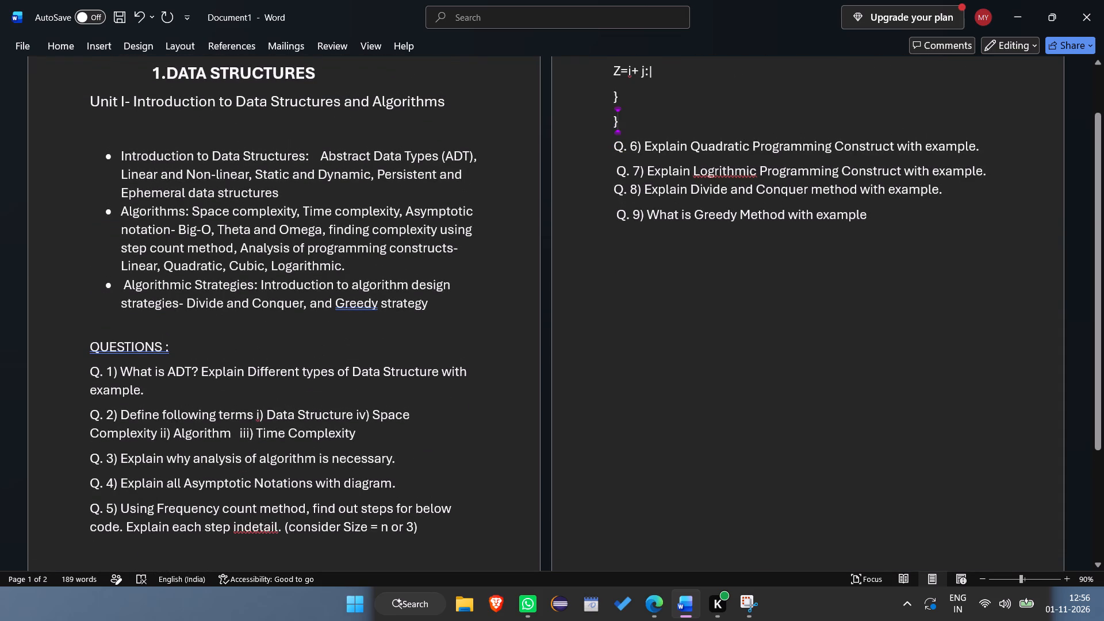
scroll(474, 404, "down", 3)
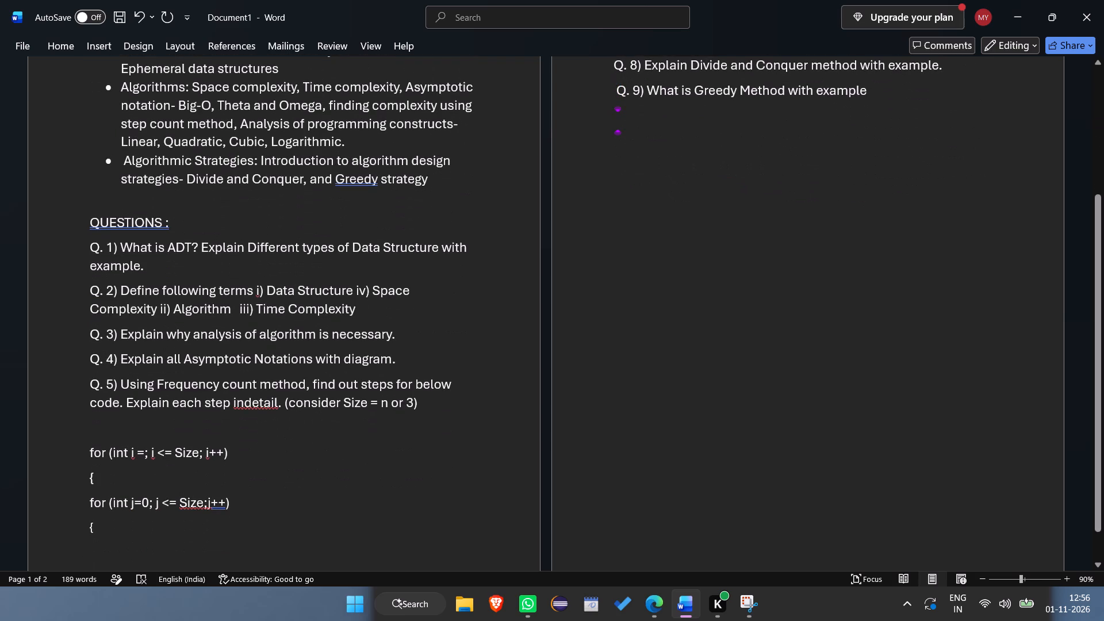
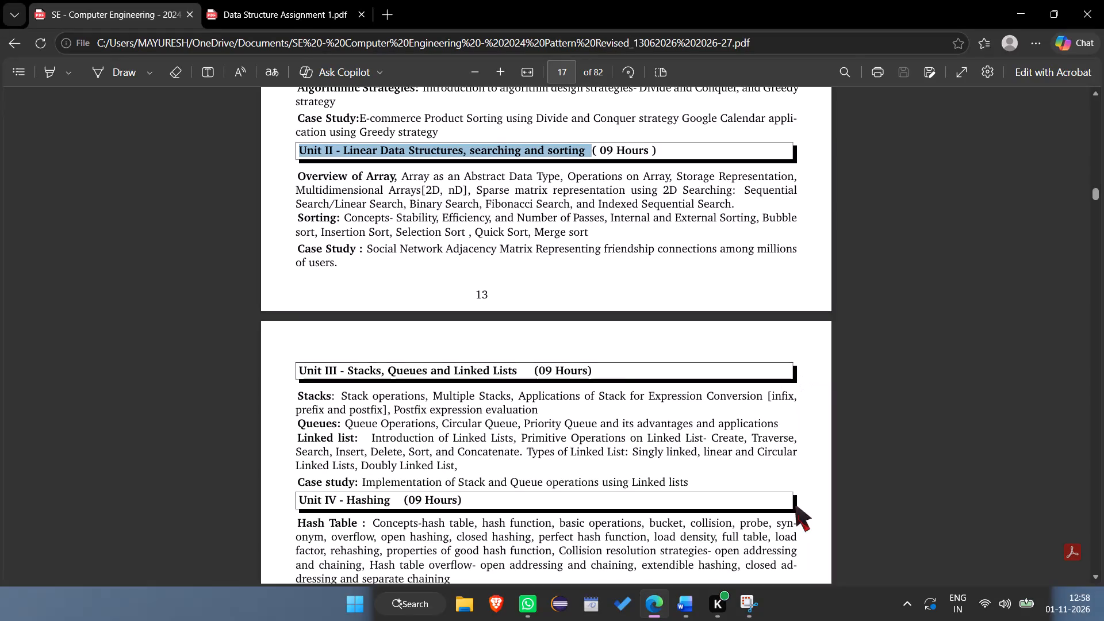
Copy the Unit II topics from "Overview of Array" through "Merge sort" in the syllabus PDF and paste them under the Unit II heading in Word.
scroll(617, 386, "down", 1)
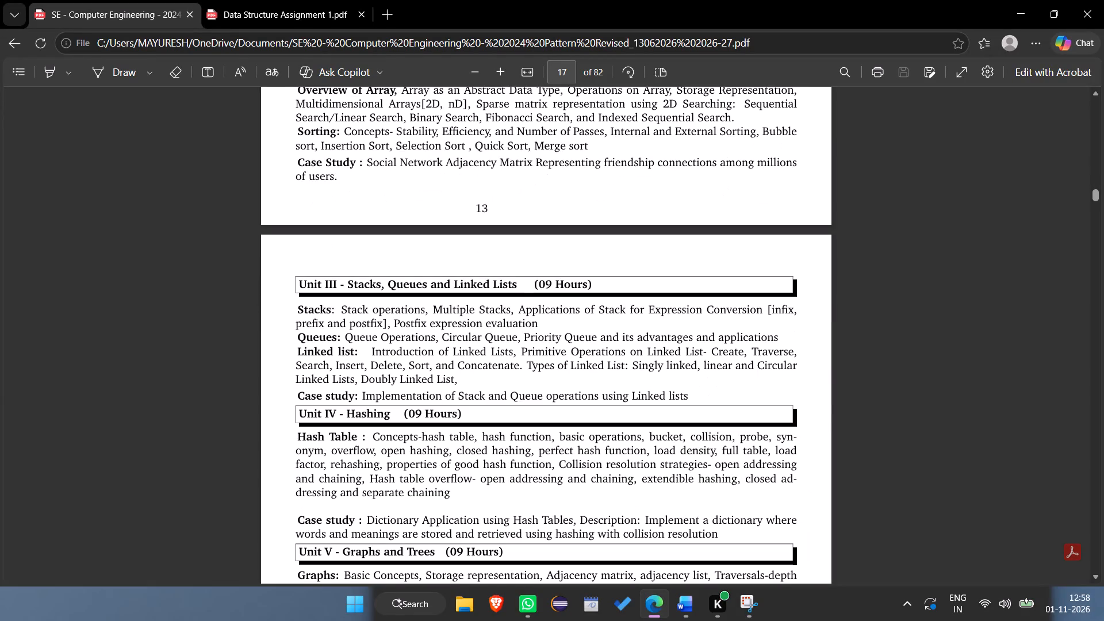
scroll(369, 266, "up", 1)
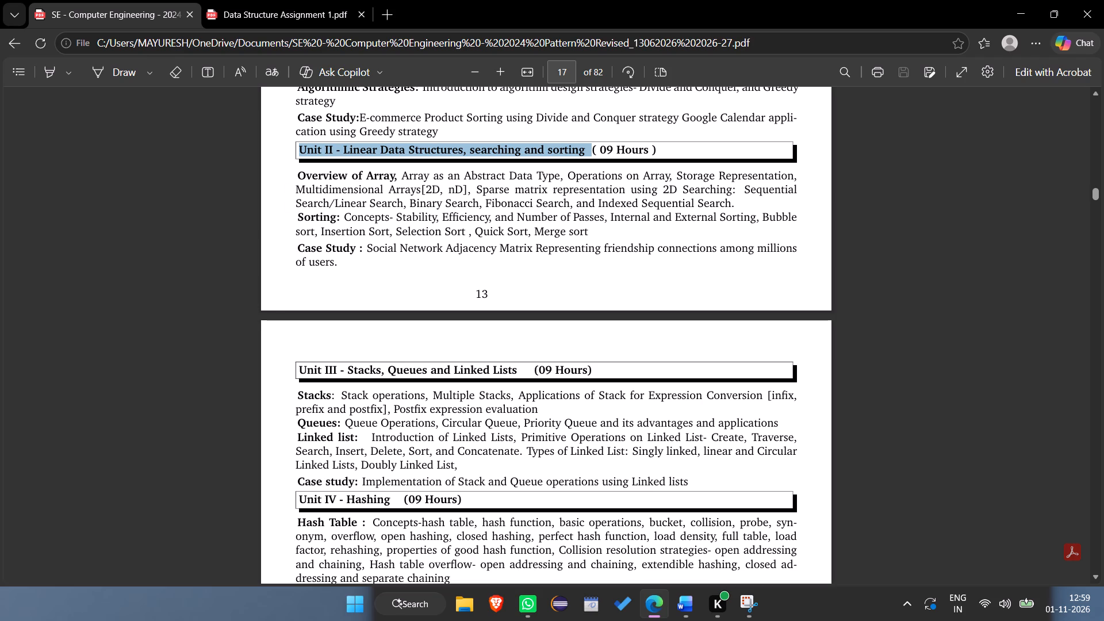
left_click_drag(298, 174, 330, 201)
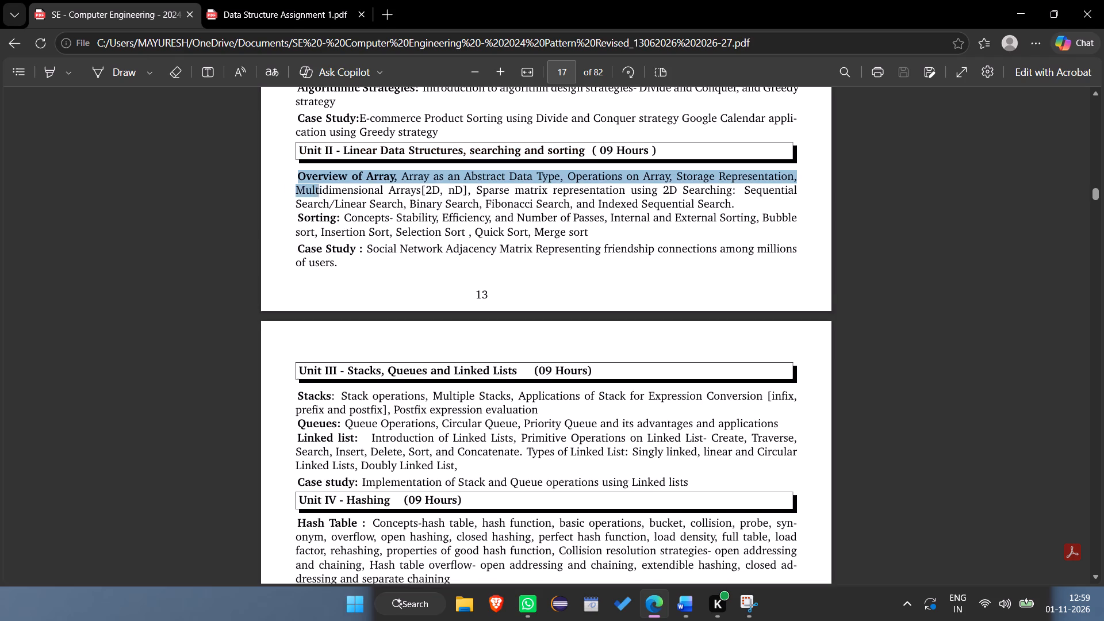
left_click_drag(330, 201, 596, 237)
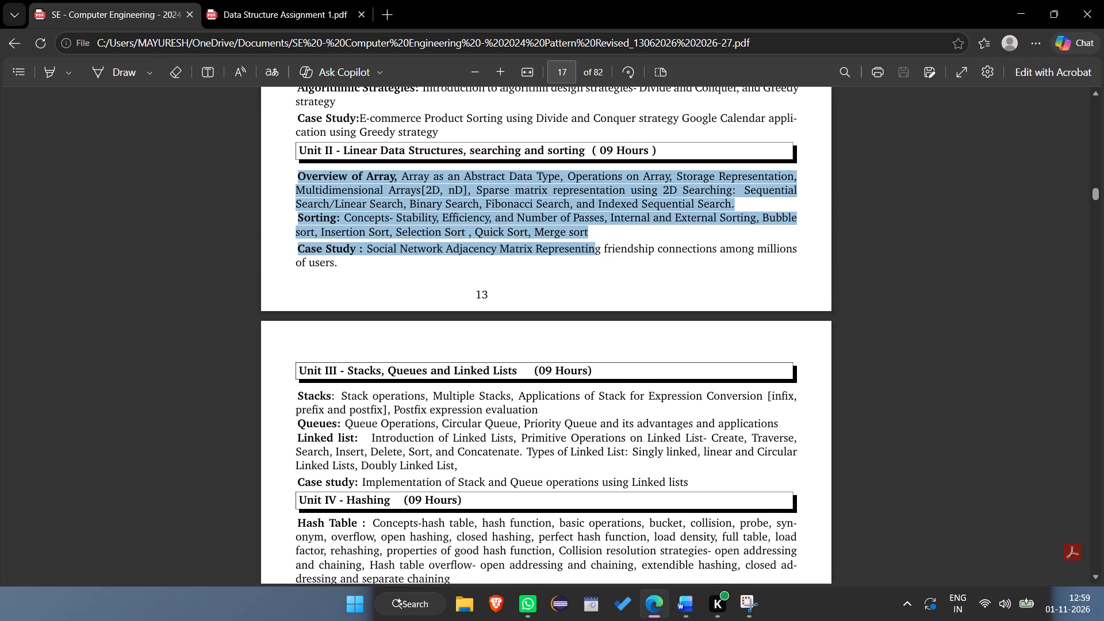
left_click_drag(596, 237, 586, 236)
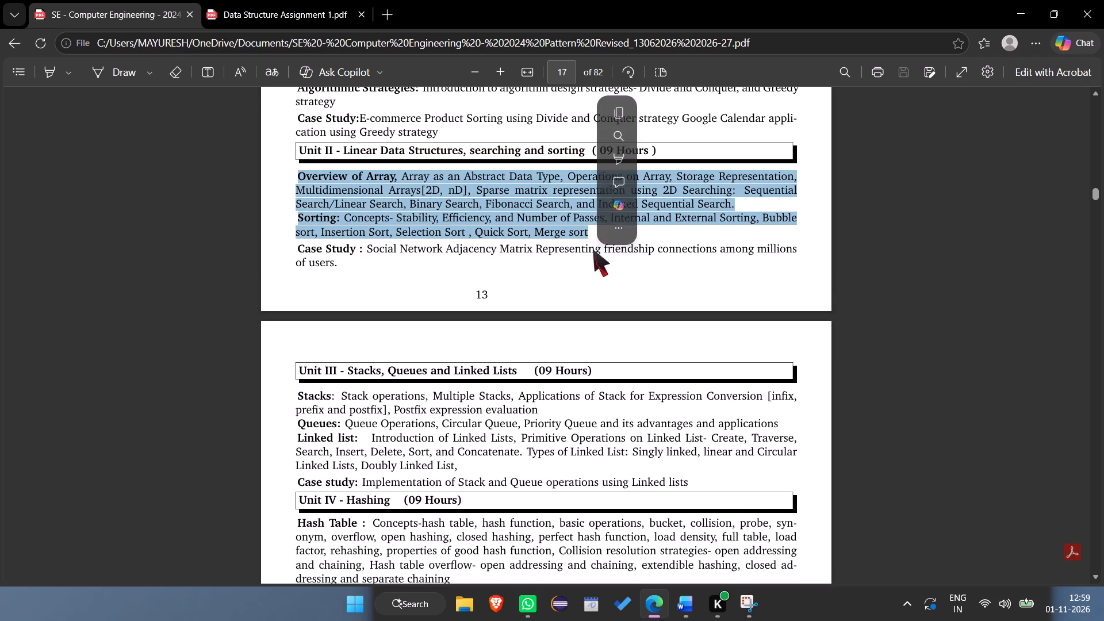
left_click(624, 109)
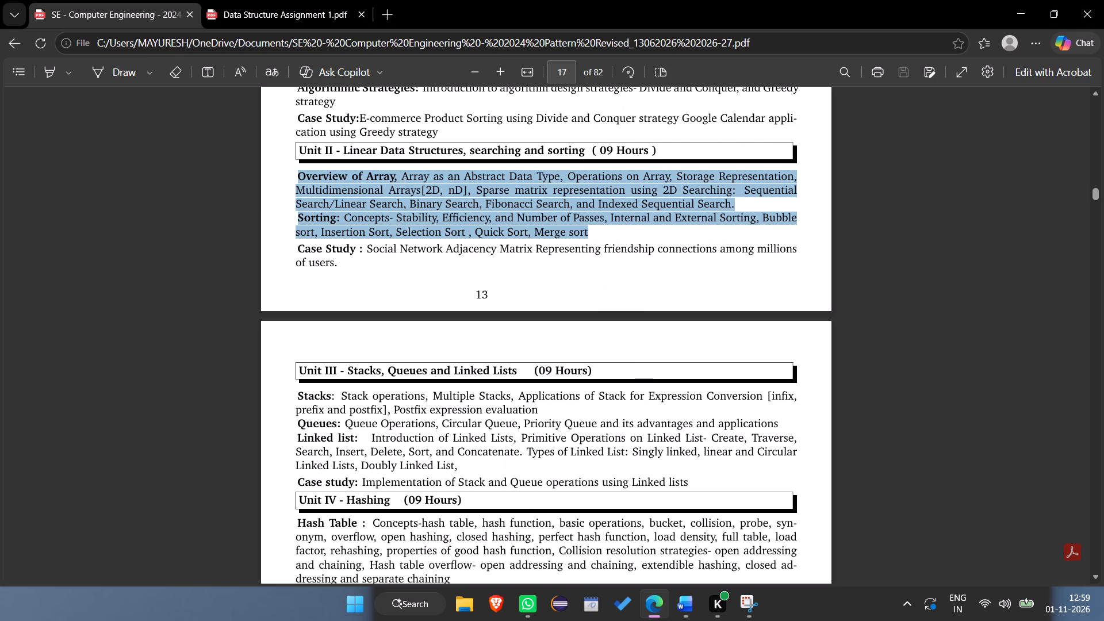
scroll(580, 355, "up", 1)
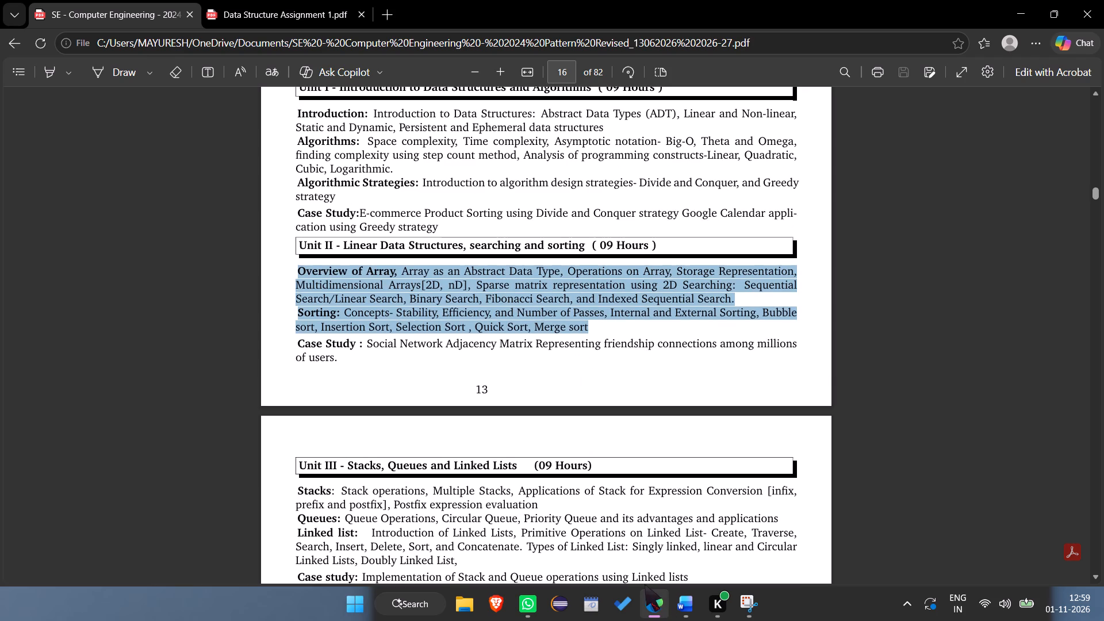
left_click(682, 605)
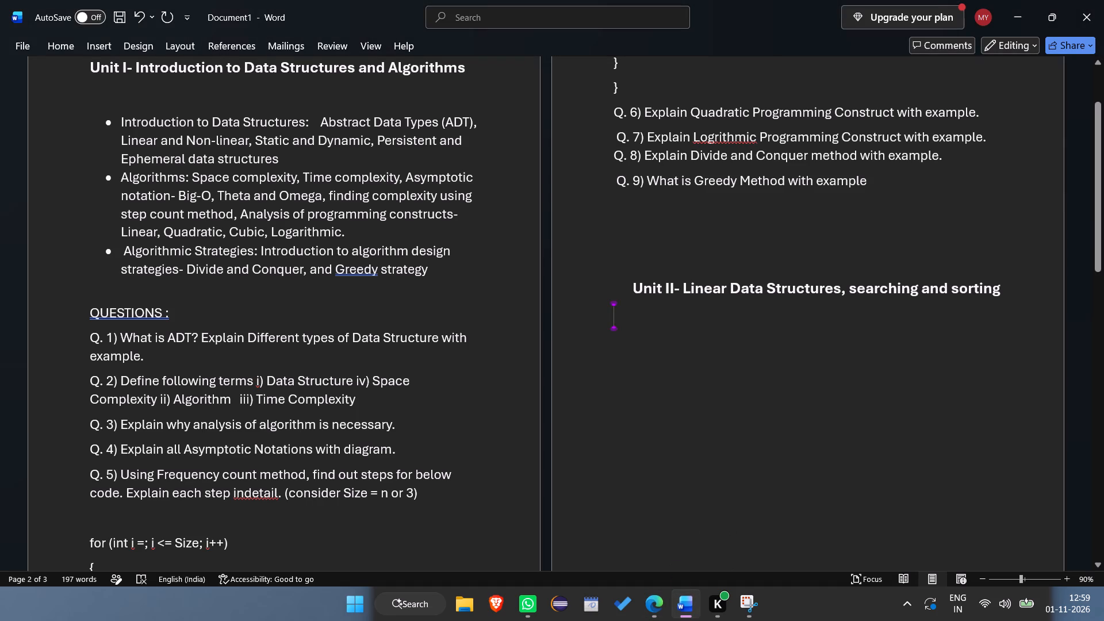
left_click(616, 321)
key("ctrl+v")
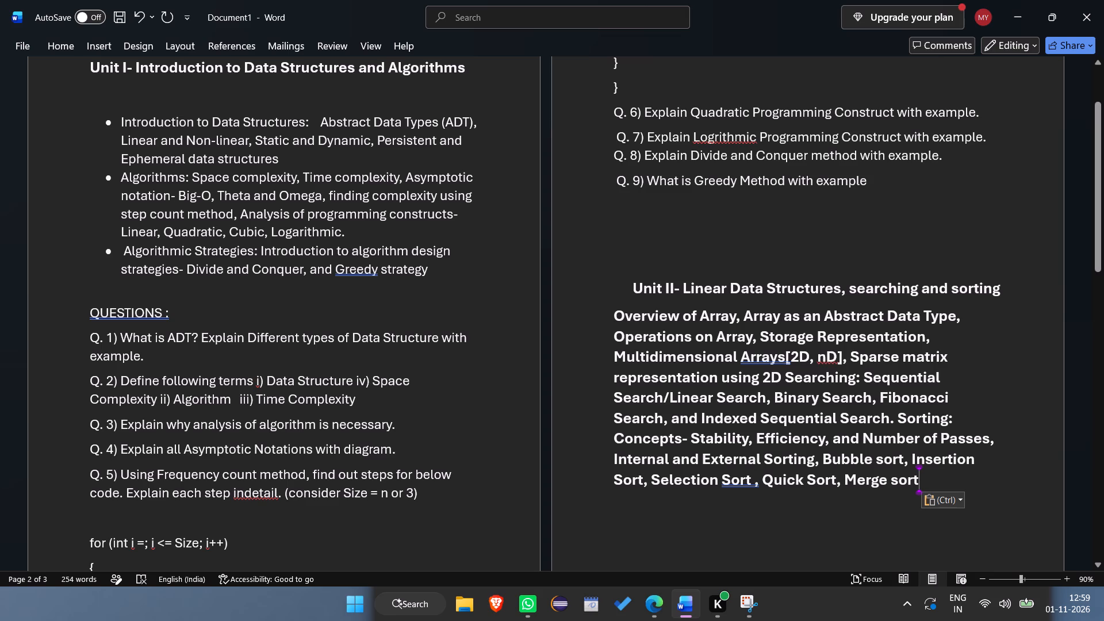
Split the pasted Unit II text so that "Sorting:" and "Searching:" each start their own paragraph.
left_click(897, 416)
key("Return")
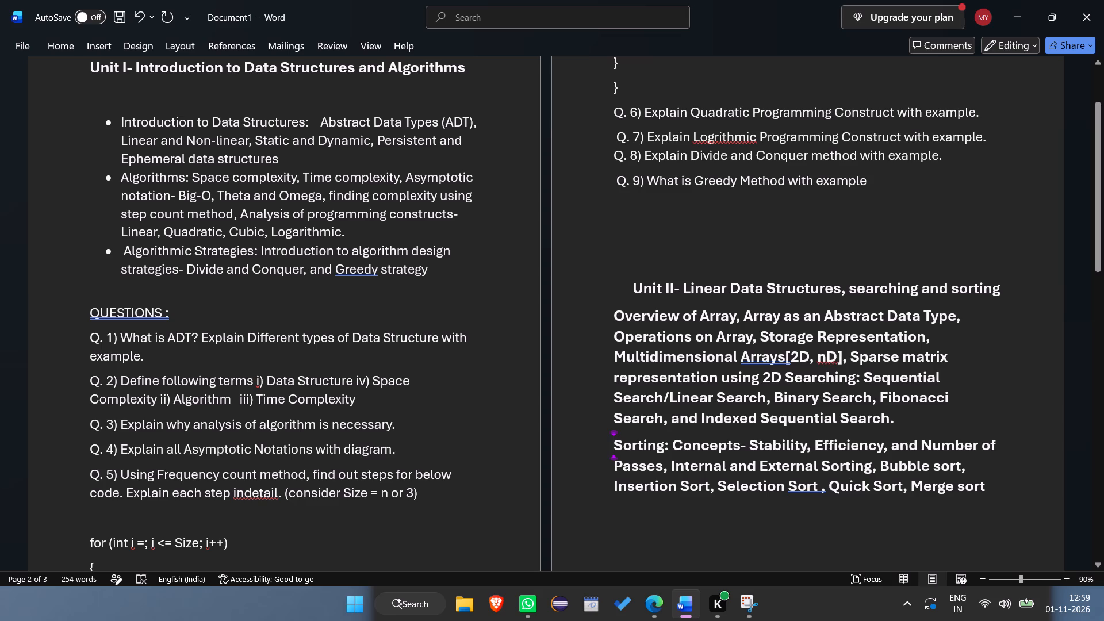
left_click(737, 316)
left_click(788, 376)
key("Return")
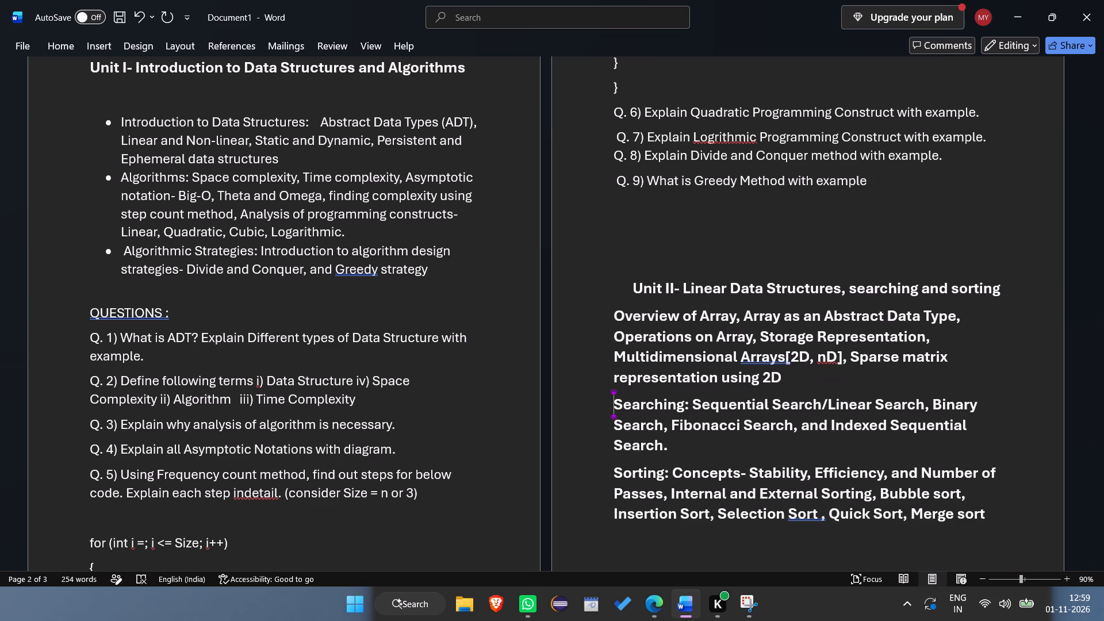
Switch to the syllabus PDF in Edge and examine the topics listed for Units III to V.
left_click(657, 605)
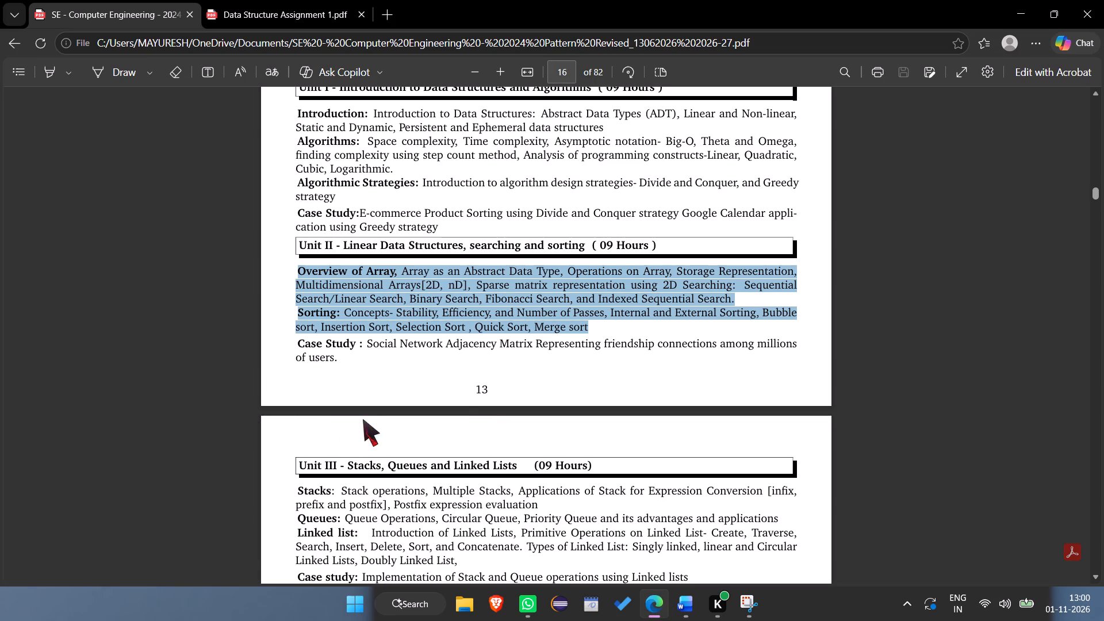
scroll(363, 419, "down", 3)
scroll(509, 416, "down", 2)
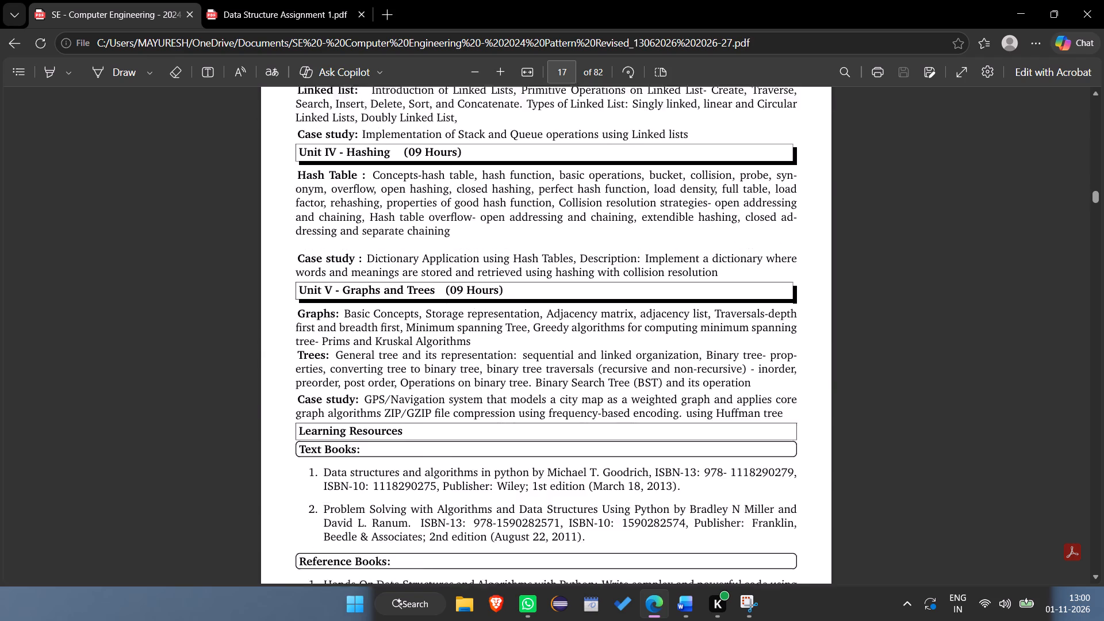
scroll(514, 408, "down", 2)
scroll(530, 420, "up", 5)
scroll(531, 420, "down", 1)
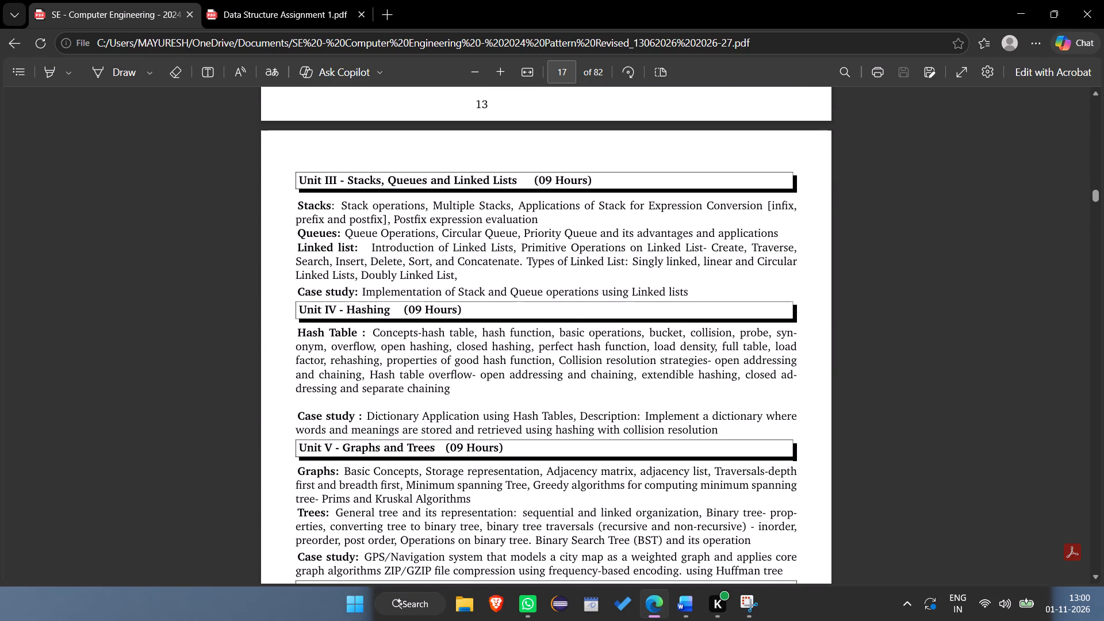
left_click(846, 440)
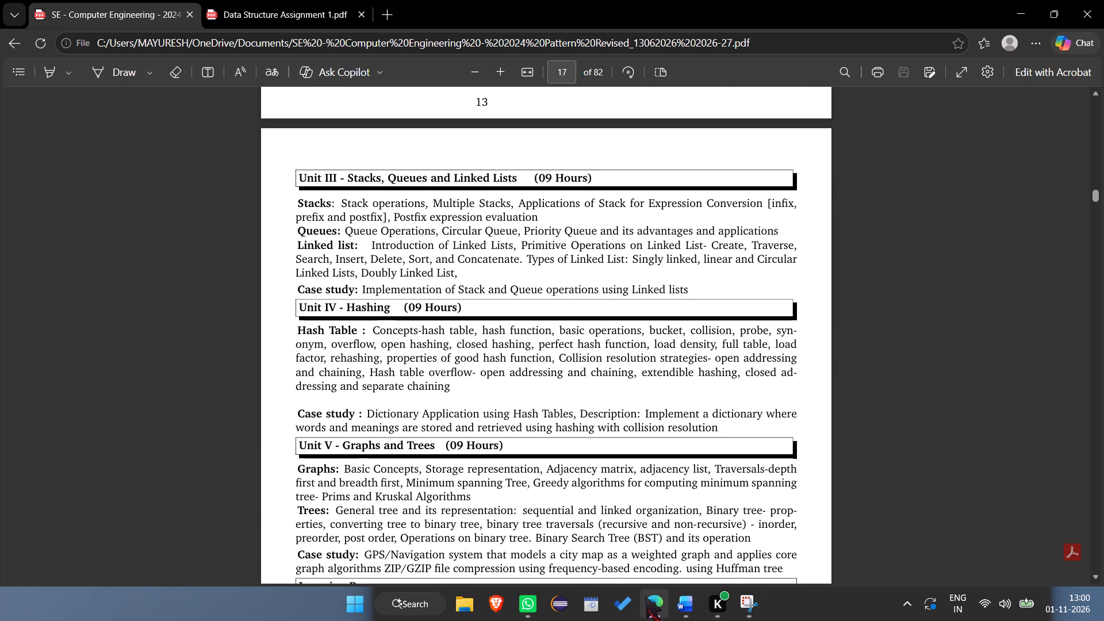
Return to Word and turn the three Unit II topic paragraphs into a non-bold bulleted list.
left_click(675, 604)
scroll(717, 455, "down", 3)
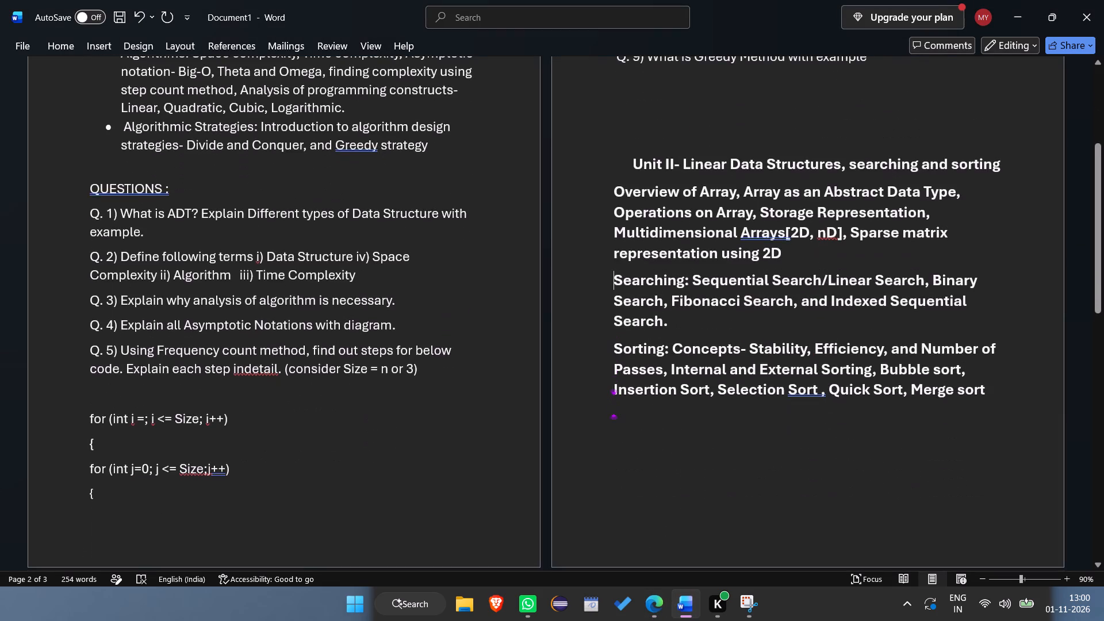
scroll(717, 455, "up", 2)
left_click_drag(612, 275, 708, 427)
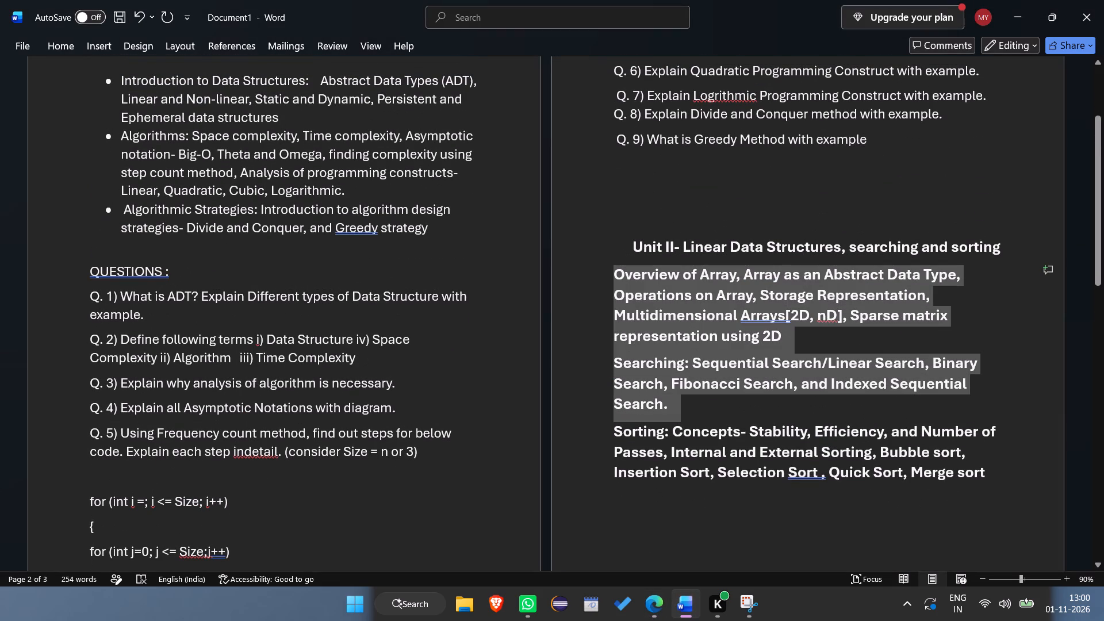
left_click_drag(708, 427, 995, 493)
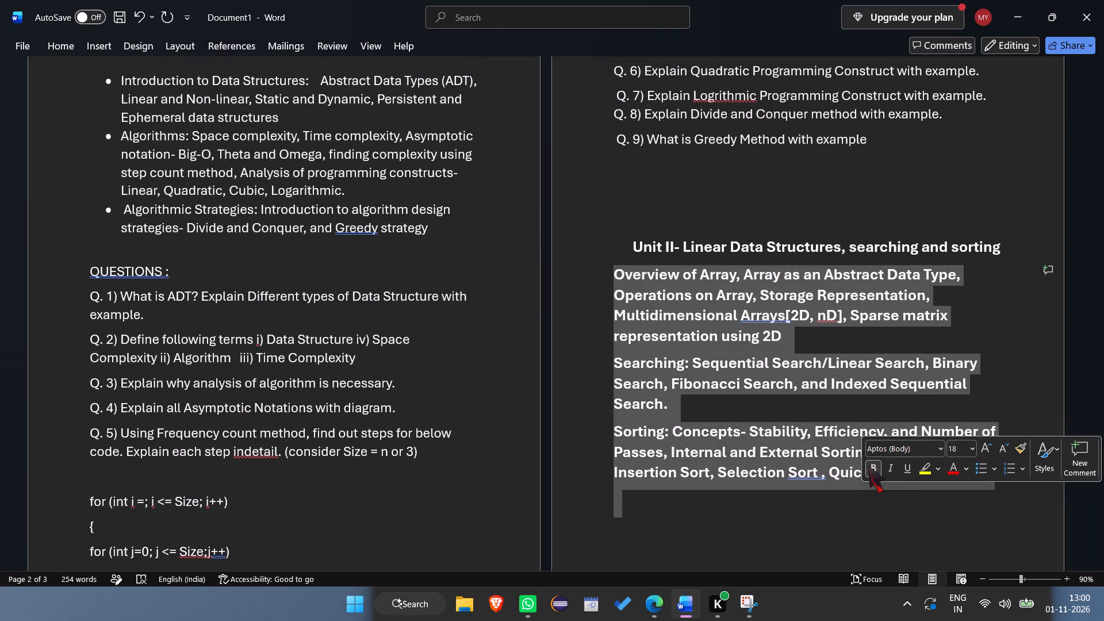
left_click(868, 466)
left_click(978, 463)
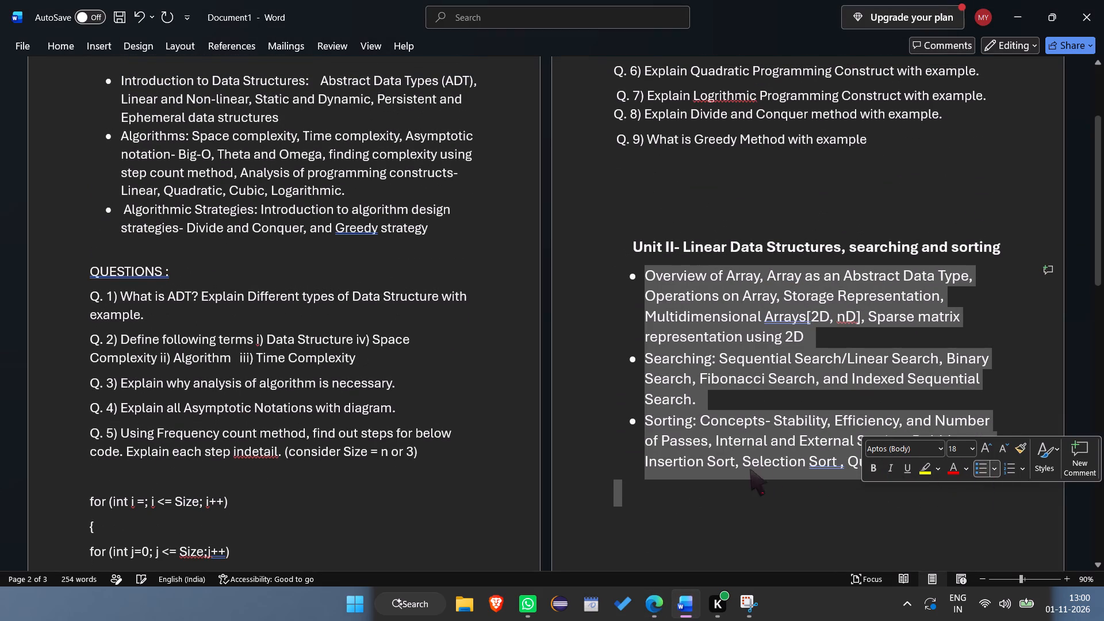
left_click(592, 448)
Add a "QUESTIONS:" line below the Unit II topic bullets and start a new line beneath it.
left_click(754, 508)
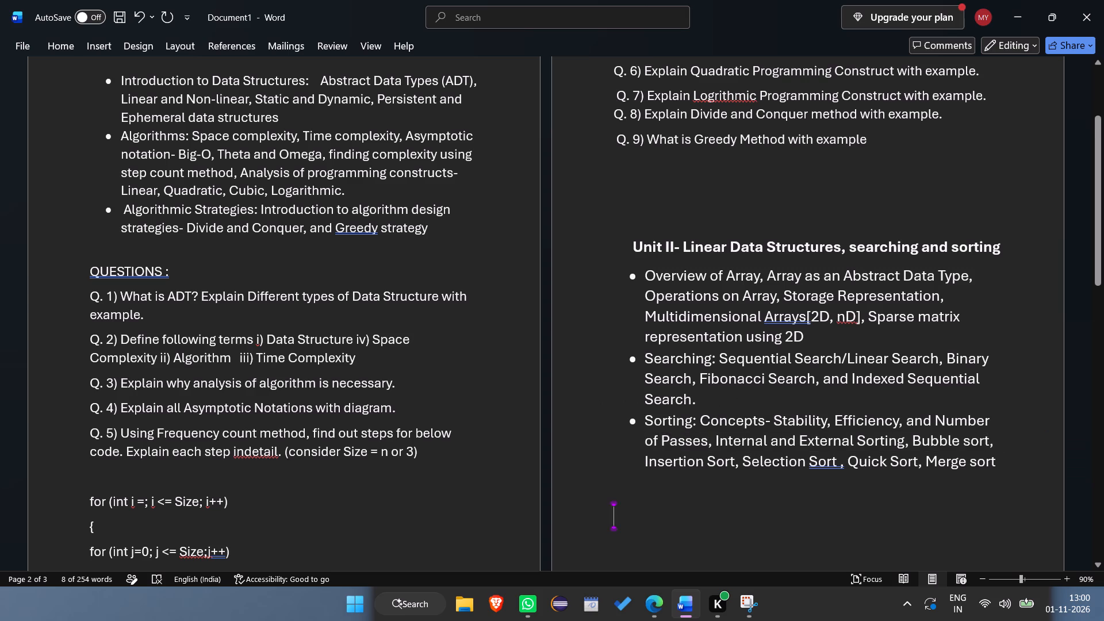
scroll(768, 526, "down", 1)
scroll(753, 462, "down", 1)
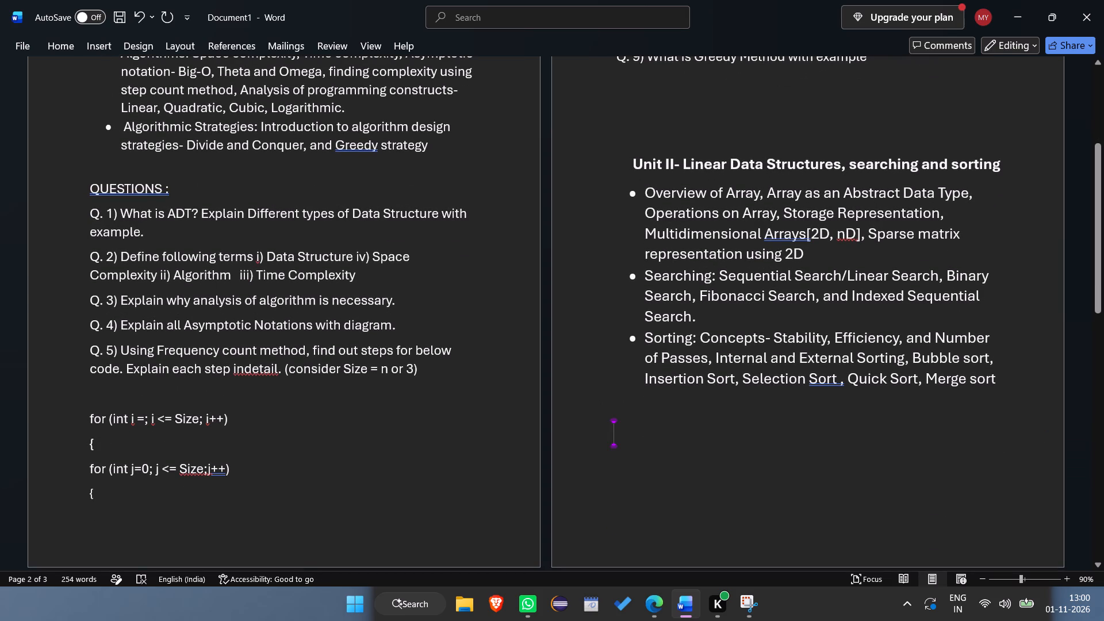
key("q")
type("UESTU")
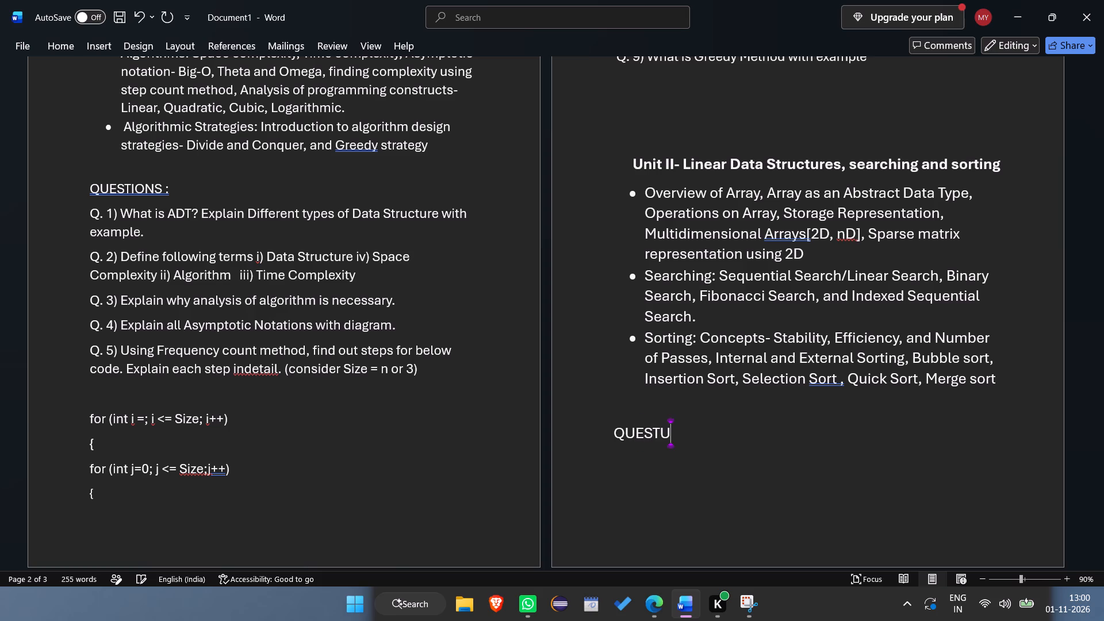
key("BackSpace")
type("IONS")
key("space")
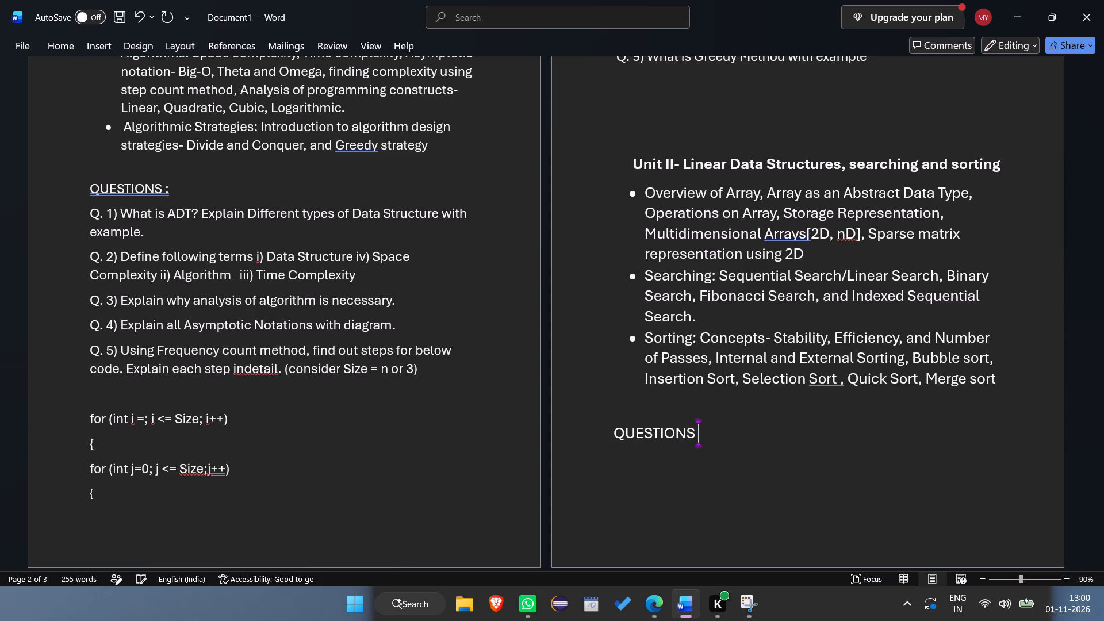
key("BackSpace")
key("shift+colon")
key("space")
key("Return")
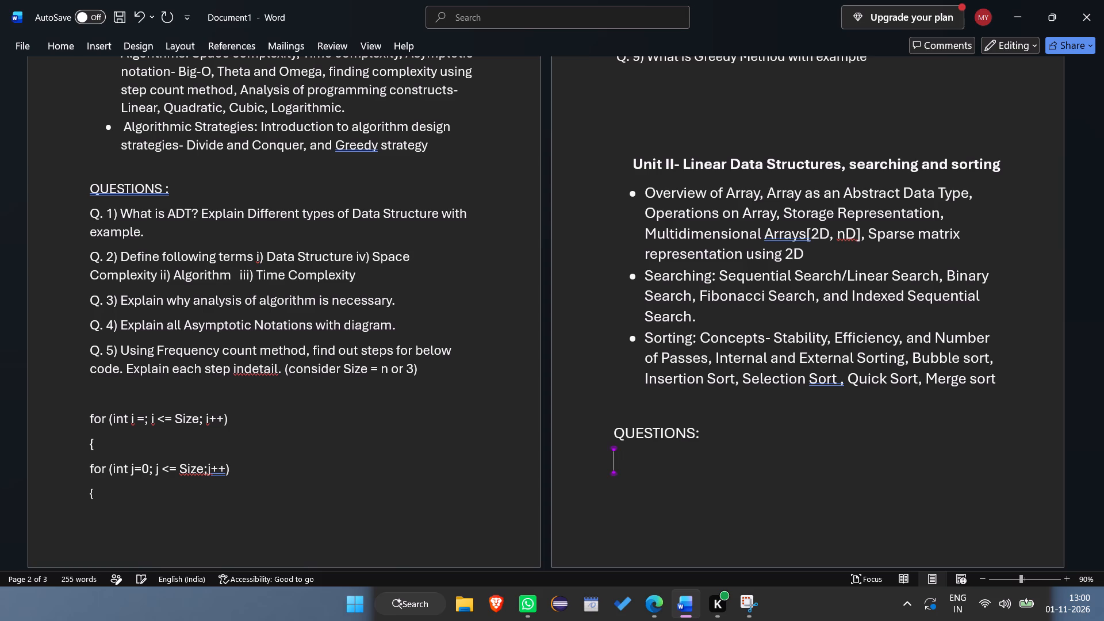
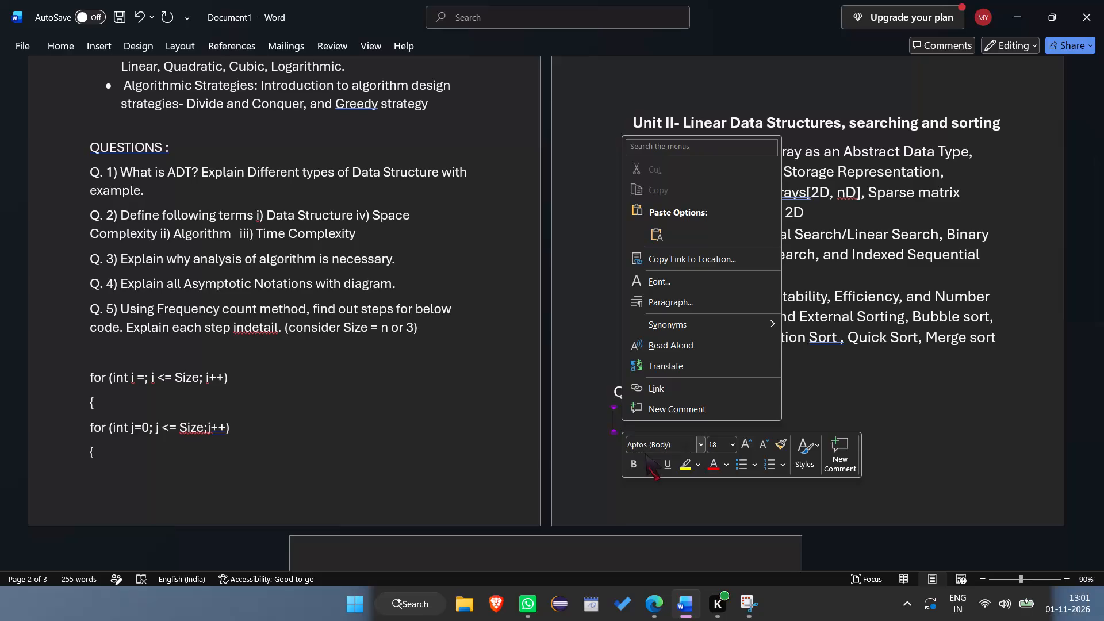
Set the font size to 16 on the line below the Unit II "QUESTIONS:" heading and paste the copied questions there.
left_click(733, 446)
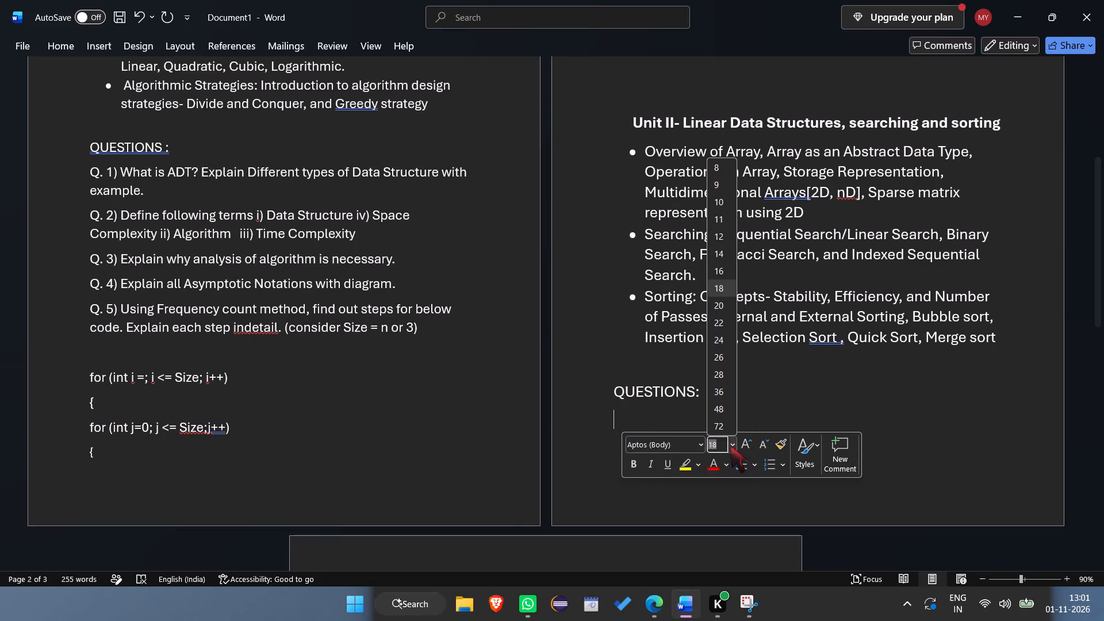
left_click(724, 269)
left_click(618, 419)
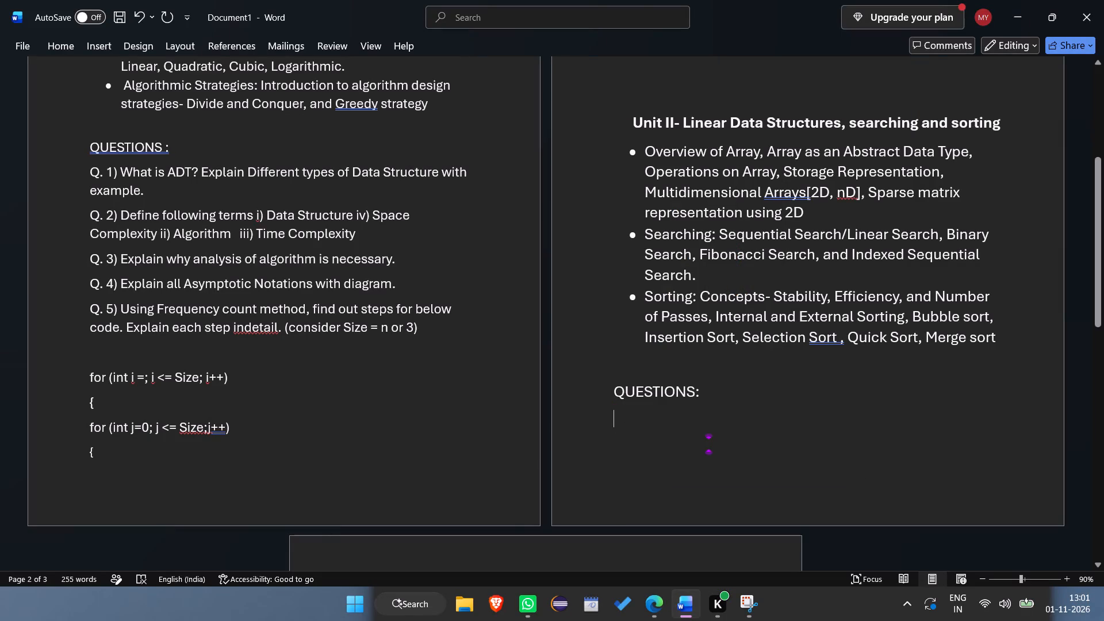
key("ctrl+v")
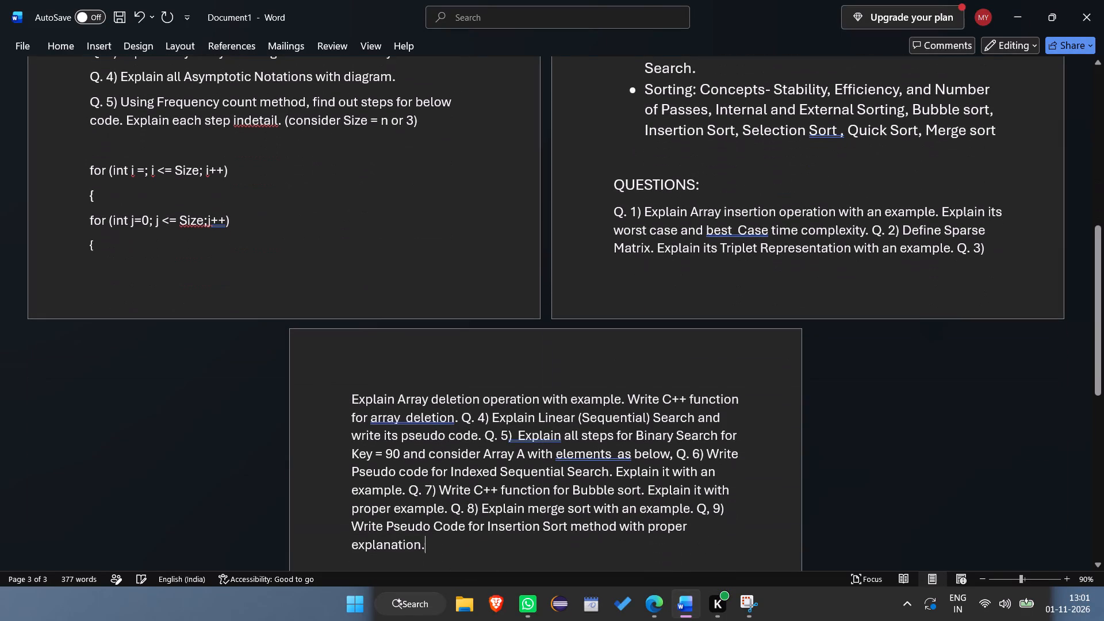
Split the pasted Unit II questions so that "Q. 2)" and "Q. 3)" each start their own paragraph.
left_click(871, 235)
key("Return")
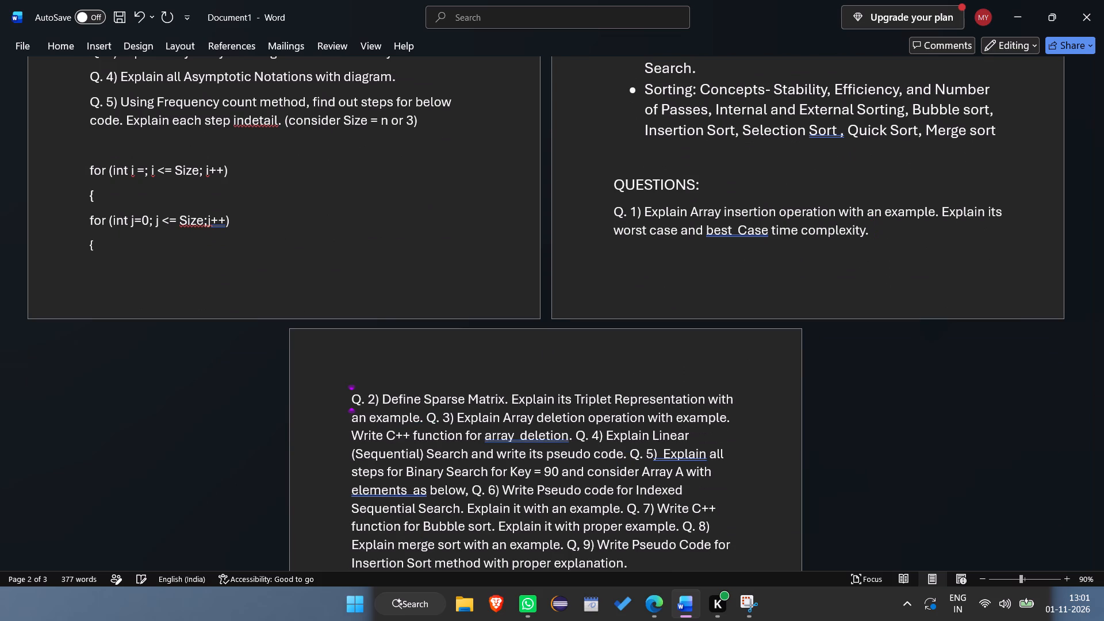
key("Right")
key("Down")
key("Right")
key("Right")
key("Right")
key("Right")
key("Right")
key("Right")
key("Right")
key("Right")
key("Right")
key("Right")
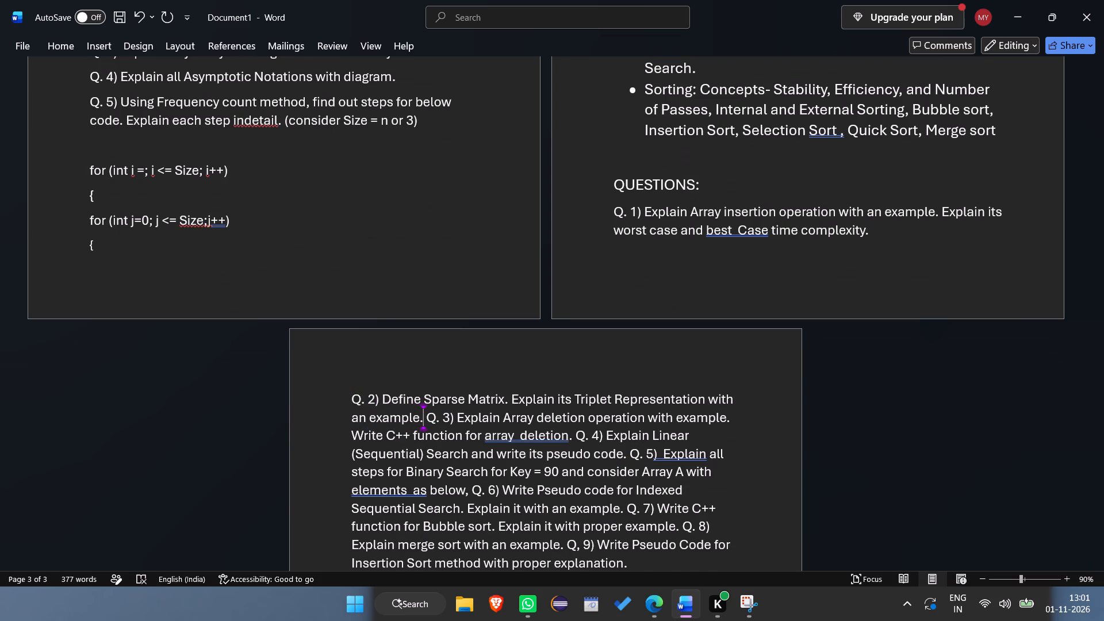
key("Return")
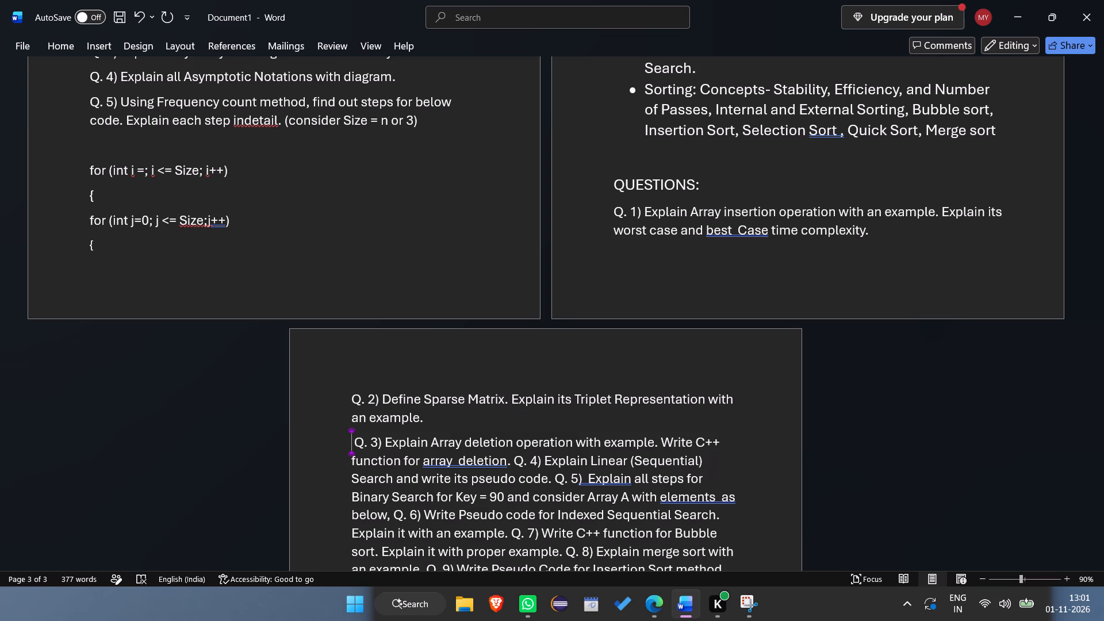
Break the remaining question text so that "Q. 4)" and "Q. 5)" each start their own paragraph.
key("Right")
key("Right")
key("Right")
key("Right")
key("Right")
key("Right")
key("Right")
key("Right")
key("Right")
key("Right")
key("Right")
key("Right")
key("Right")
key("Right")
key("Right")
key("Right")
key("Right")
key("Right")
key("Right")
key("Right")
key("Down")
key("Right")
key("Right")
key("Right")
key("Right")
key("Right")
key("Right")
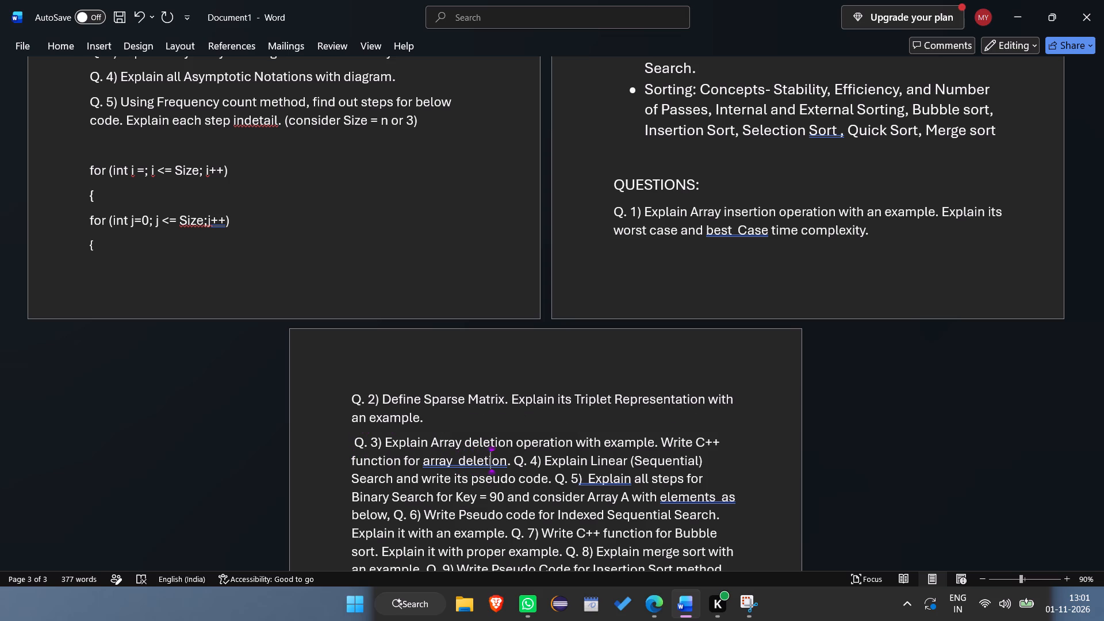
key("Right")
key("Right")
key("Right")
key("Return")
key("Right")
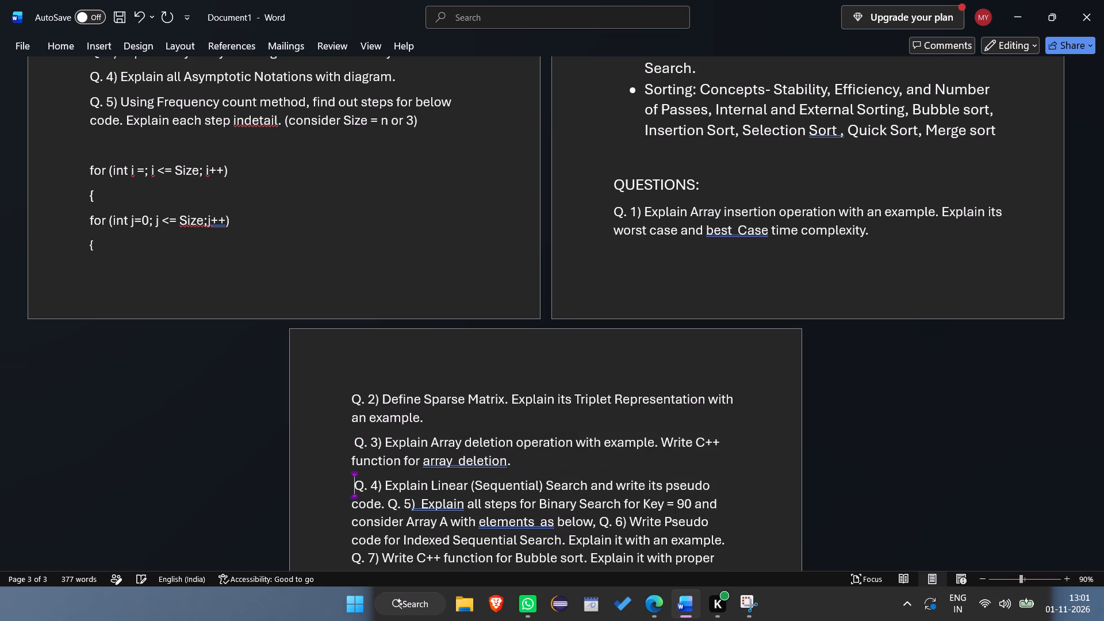
key("Down")
key("Right")
key("Right")
key("Right")
key("Right")
key("Right")
key("Return")
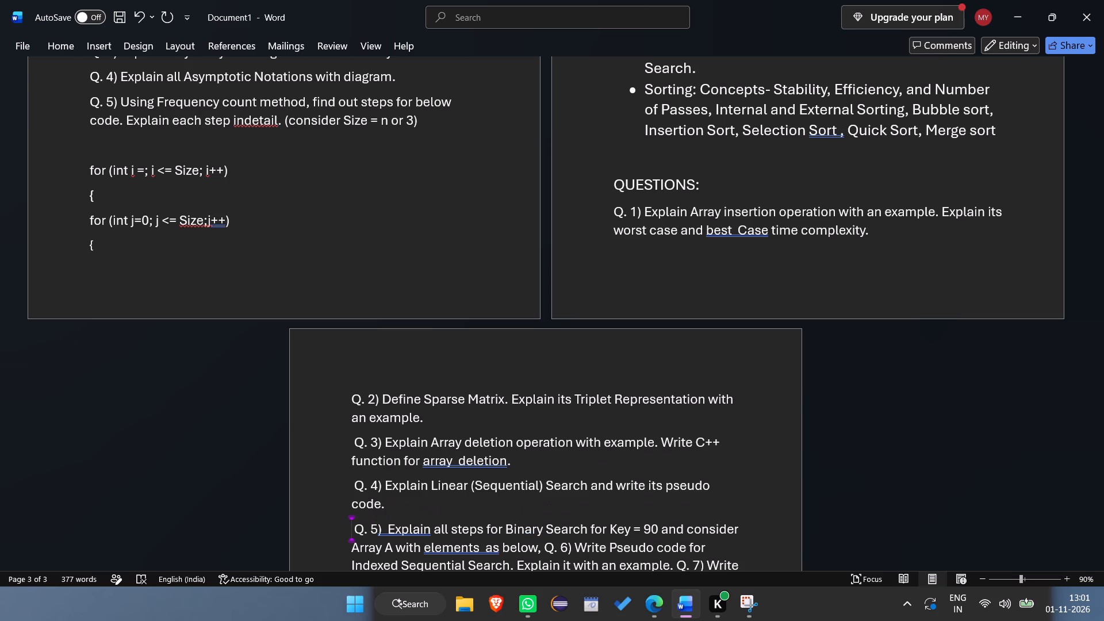
Break the remaining question text so that "Q. 6)" and "Q. 7)" each start their own paragraph.
scroll(887, 267, "down", 2)
key("Down")
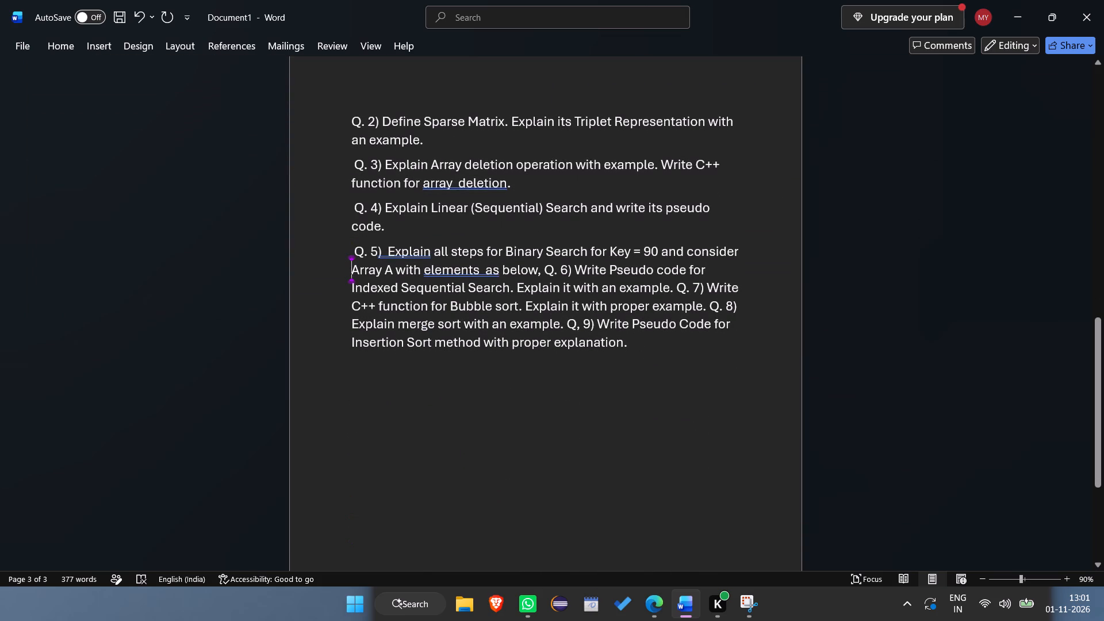
key("Right")
key("Right")
key("Right")
key("Right")
key("Right")
key("Right")
key("Right")
key("Right")
key("Right")
key("Right")
key("Right")
key("Right")
key("Right")
key("Right")
key("Right")
key("Right")
key("Right")
key("Right")
key("Right")
key("Right")
key("Right")
key("Right")
key("Right")
key("Right")
key("Right")
key("Right")
key("space")
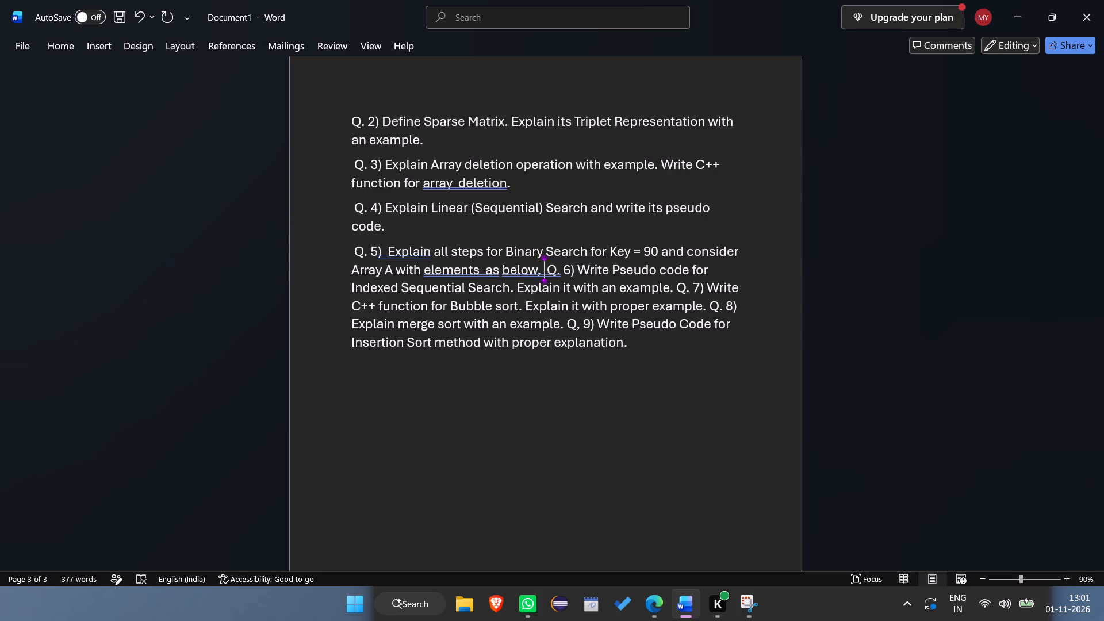
key("Return")
key("Right")
key("Down")
key("Right")
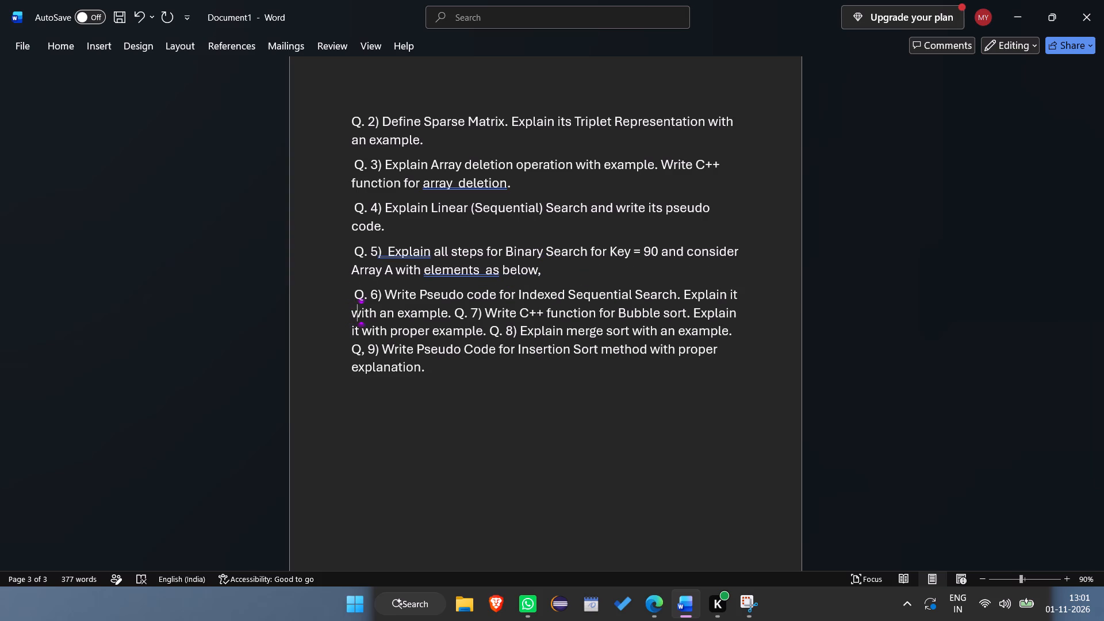
key("Down")
key("Right")
key("Right")
key("Up")
key("Up")
key("Right")
key("Right")
key("Right")
key("Right")
key("Right")
key("Right")
key("Right")
key("Right")
key("Right")
key("Right")
key("Right")
key("Right")
key("Right")
key("Right")
key("Right")
key("Down")
key("Down")
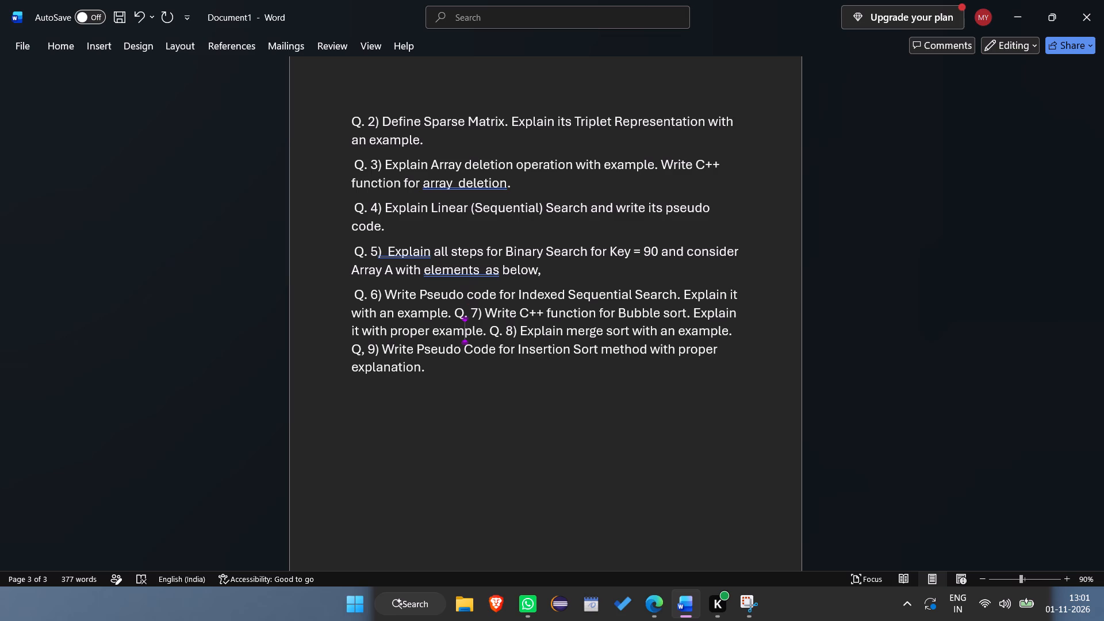
key("Left")
key("Up")
key("Return")
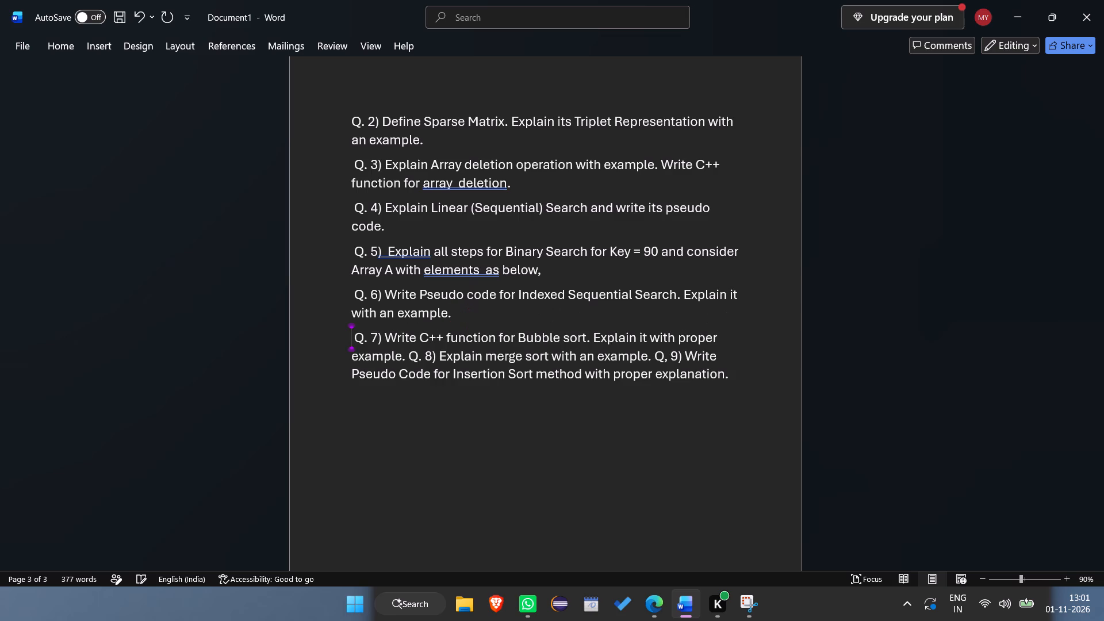
Break the remaining question text so that "Q. 8)" and "Q, 9)" each start their own paragraph.
key("Right")
key("Right")
key("Right")
key("Right")
key("Right")
key("Down")
key("Right")
key("Right")
key("Right")
key("Right")
key("Return")
key("Right")
key("Right")
key("Right")
key("Right")
key("Right")
key("Right")
key("Right")
key("Right")
key("Right")
key("Right")
key("Right")
key("Right")
key("Right")
key("Right")
key("Right")
key("Right")
key("Right")
key("Right")
key("Right")
key("Right")
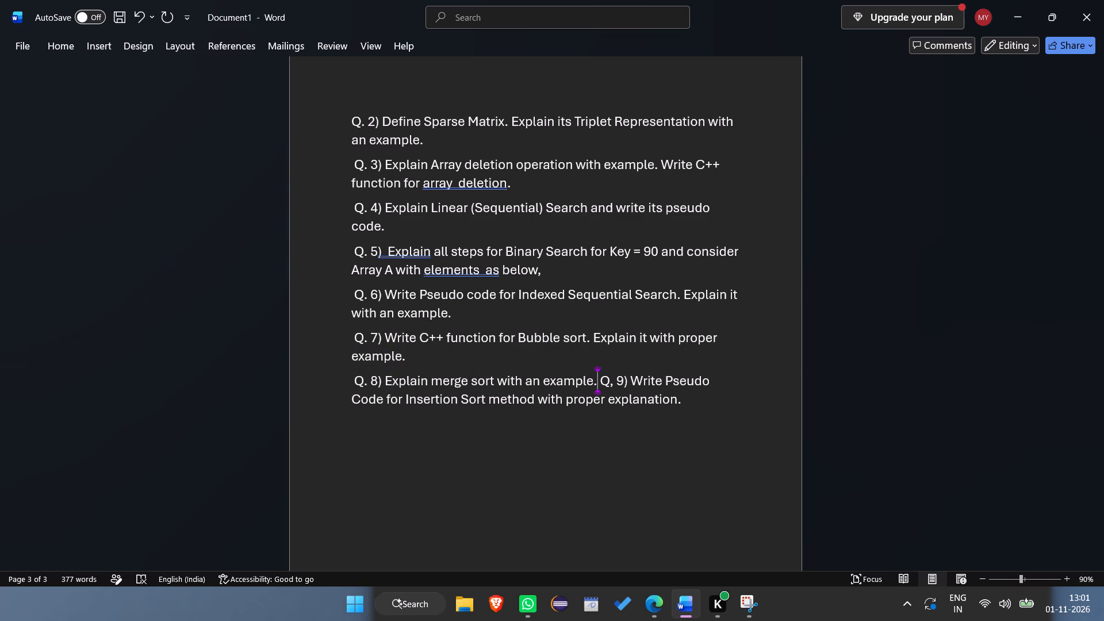
key("Return")
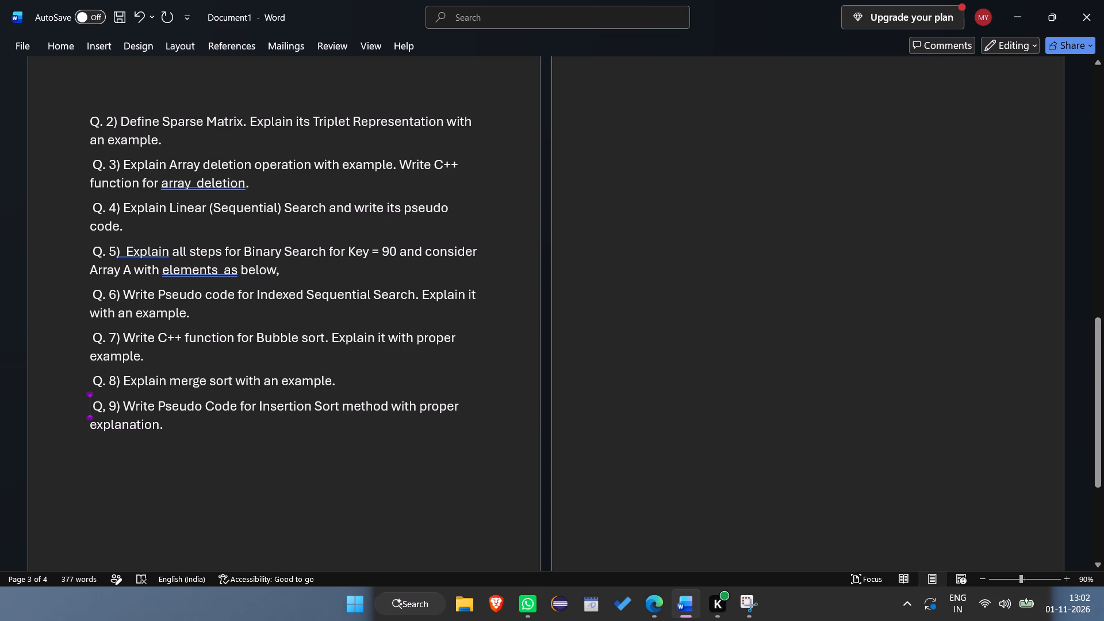
Insert four blank lines above the Unit II "QUESTIONS:" heading to move the whole questions section onto the following page.
scroll(562, 310, "down", 1)
scroll(495, 325, "down", 1)
scroll(496, 338, "up", 8)
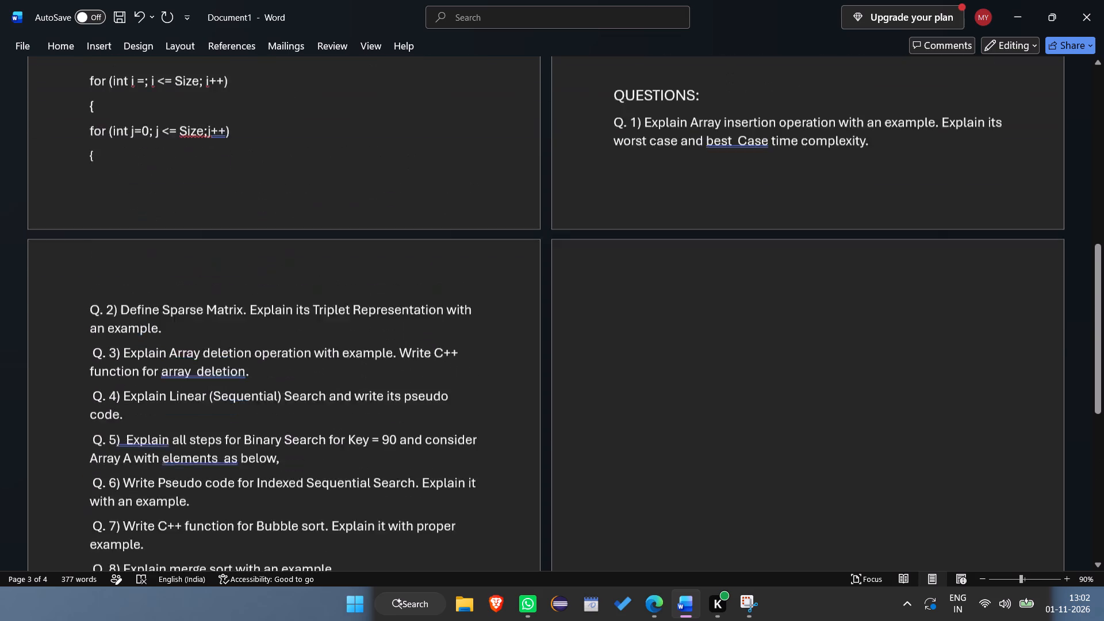
left_click(607, 140)
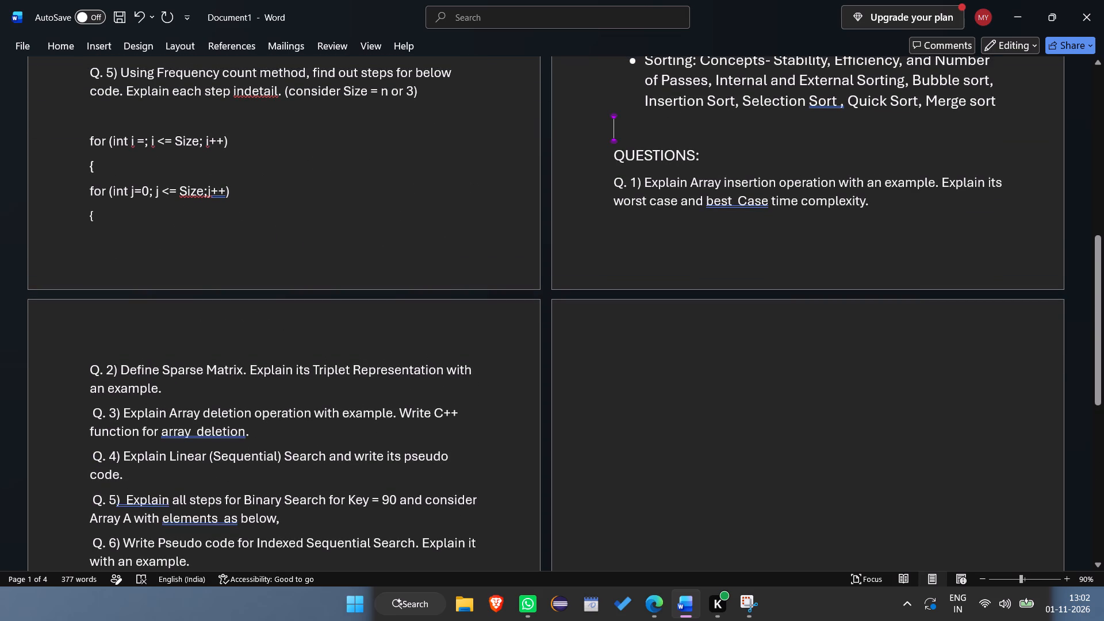
key("Return")
key("Return")
key("Return")
key("Return")
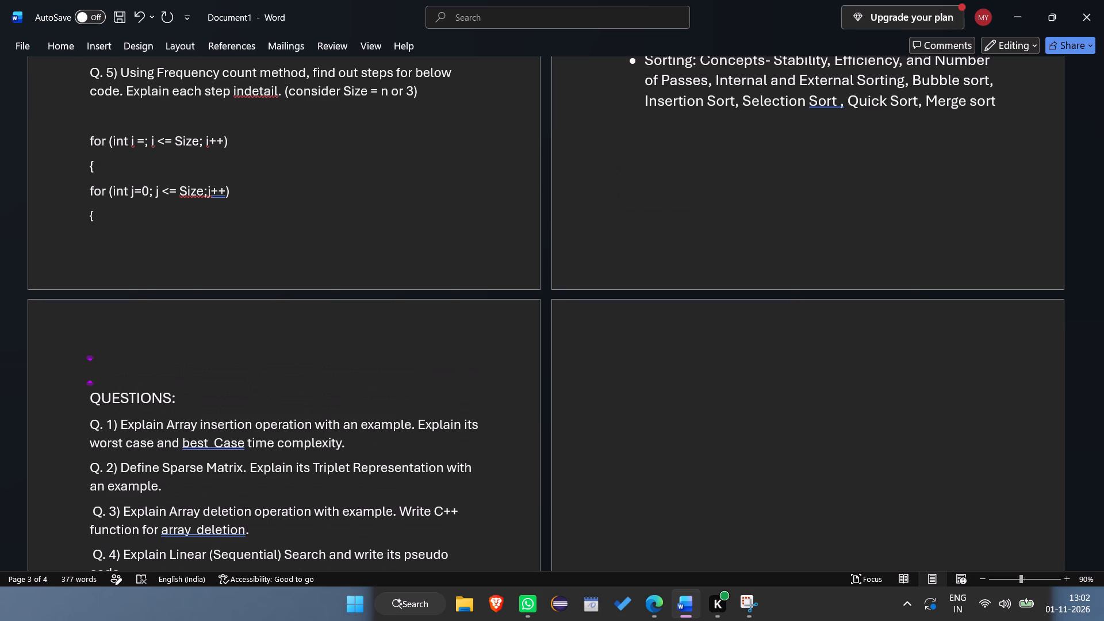
scroll(503, 220, "down", 7)
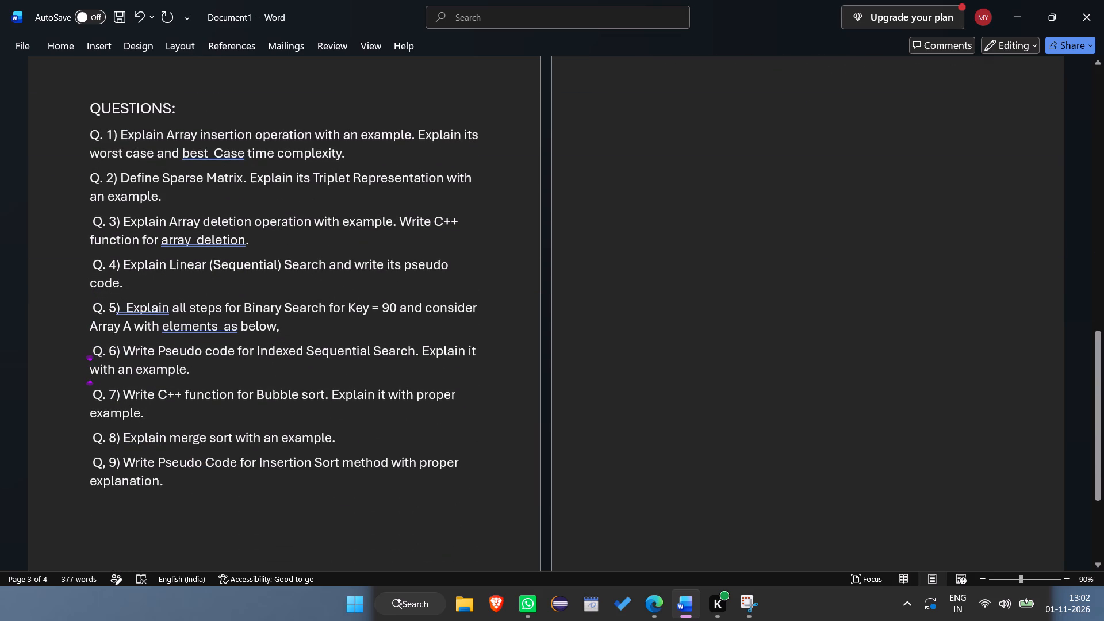
scroll(511, 191, "up", 4)
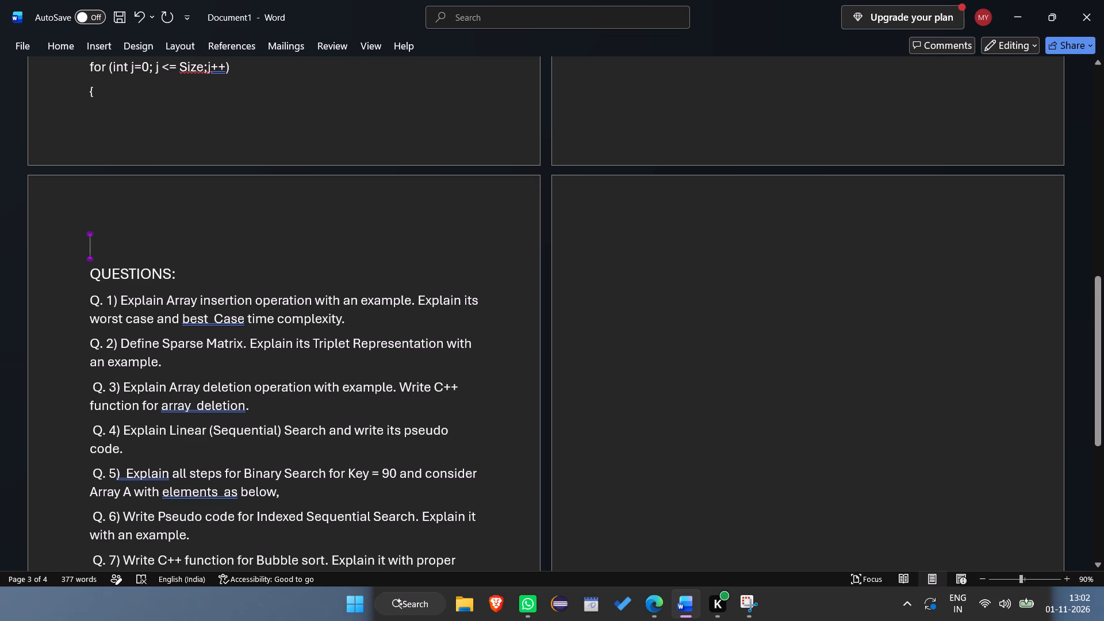
scroll(374, 221, "up", 9)
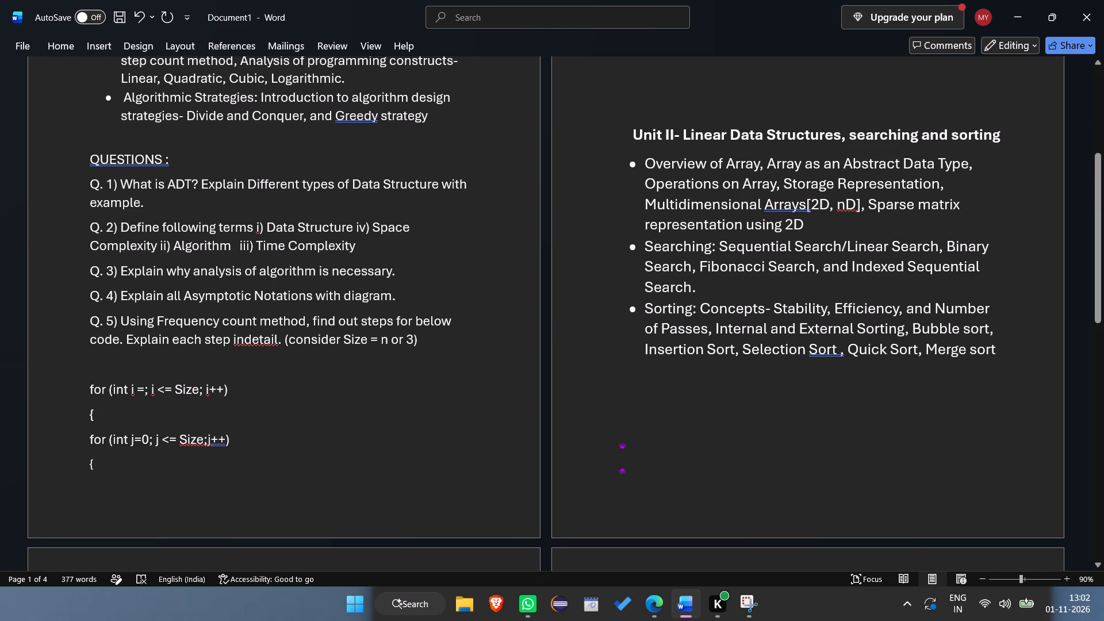
Review the layout of the Unit I questions and the Unit II heading and syllabus topics across the first two pages.
scroll(691, 218, "down", 4)
scroll(682, 211, "up", 12)
scroll(682, 211, "down", 5)
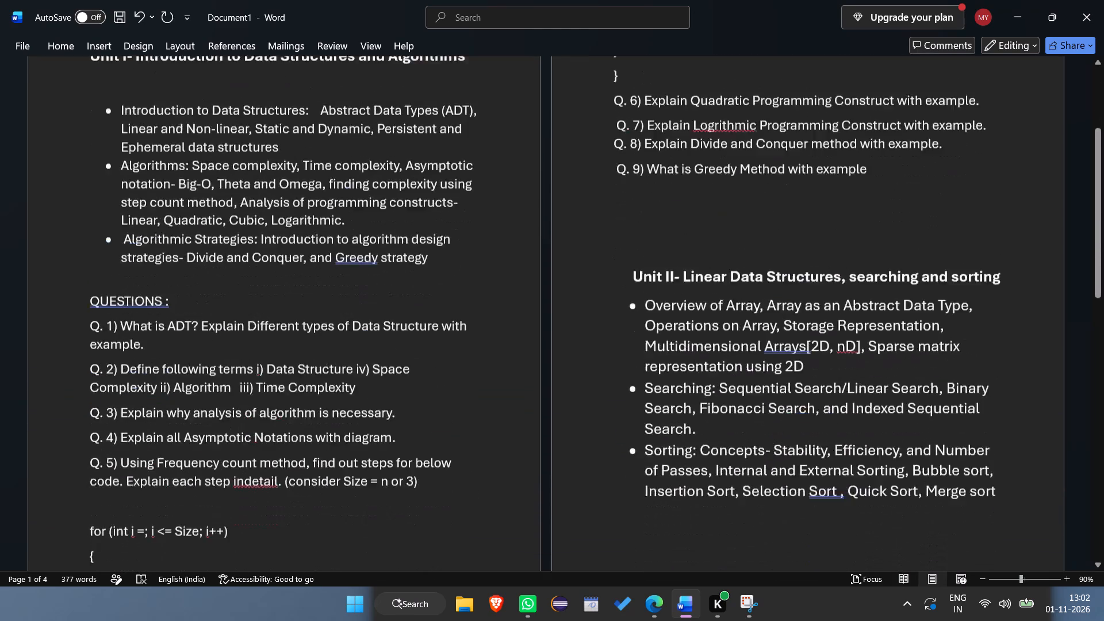
scroll(682, 209, "down", 2)
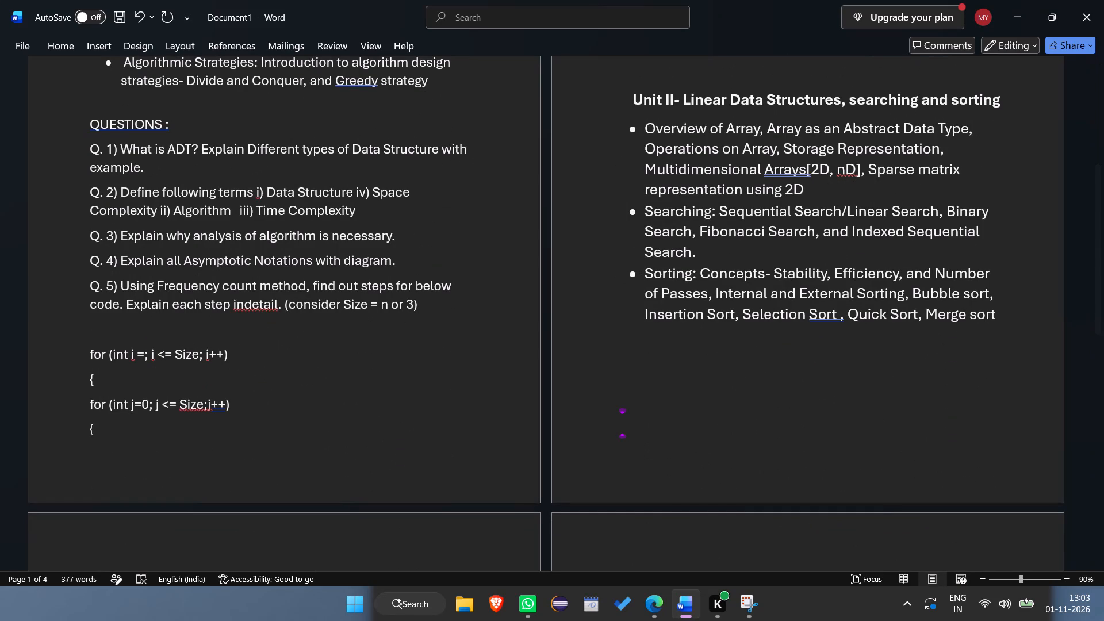
scroll(511, 176, "down", 3)
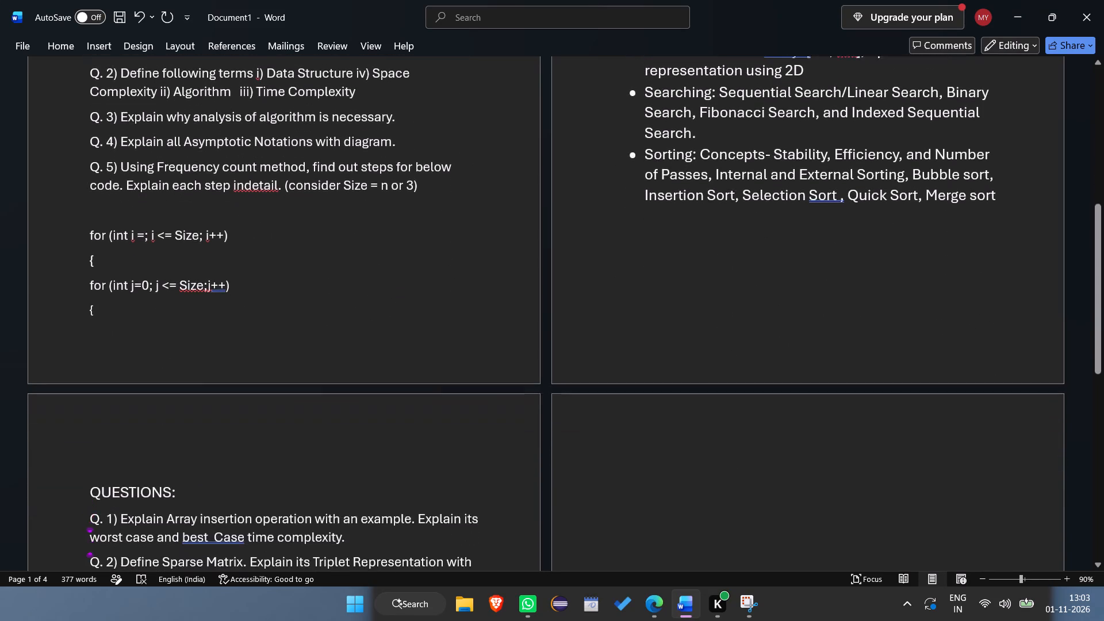
scroll(510, 176, "up", 5)
left_click(630, 159)
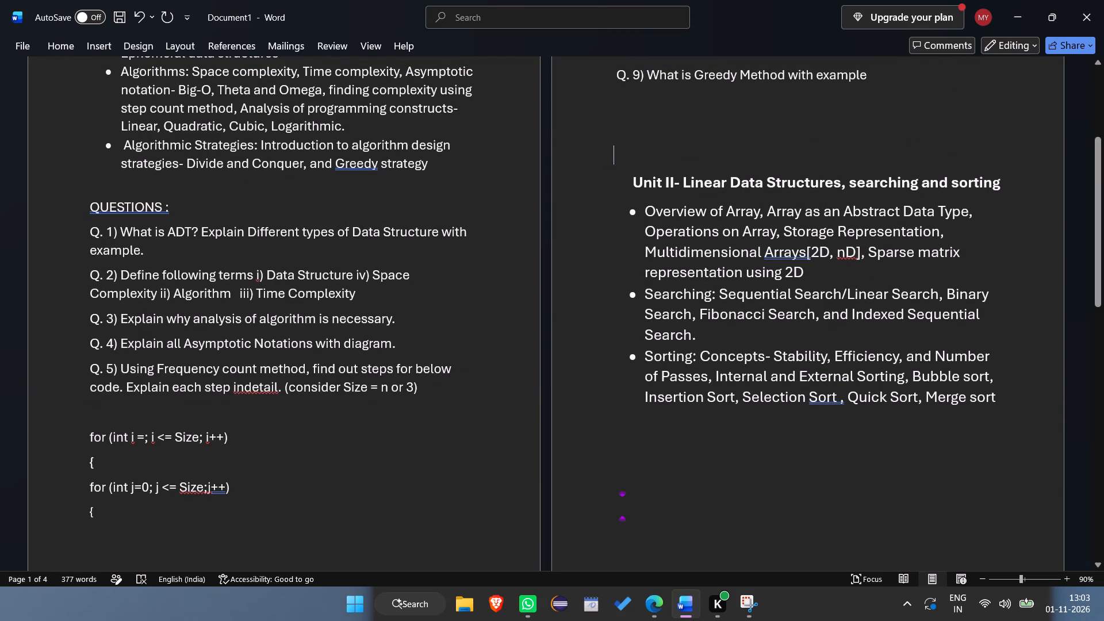
scroll(615, 176, "down", 4)
scroll(600, 176, "up", 6)
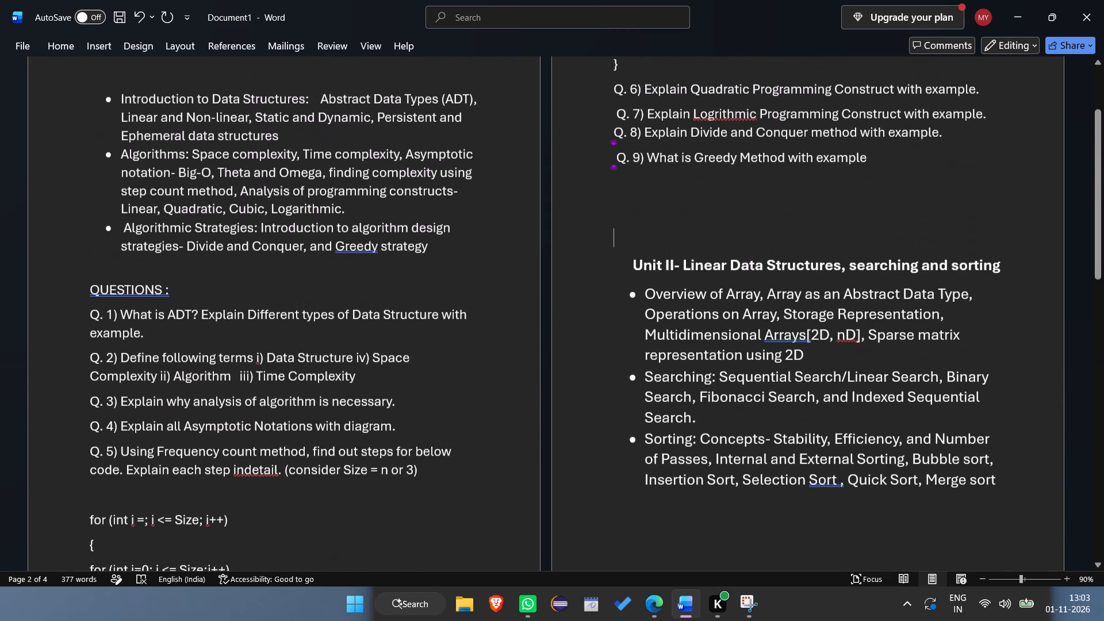
scroll(600, 176, "down", 3)
scroll(600, 176, "up", 7)
scroll(600, 176, "down", 3)
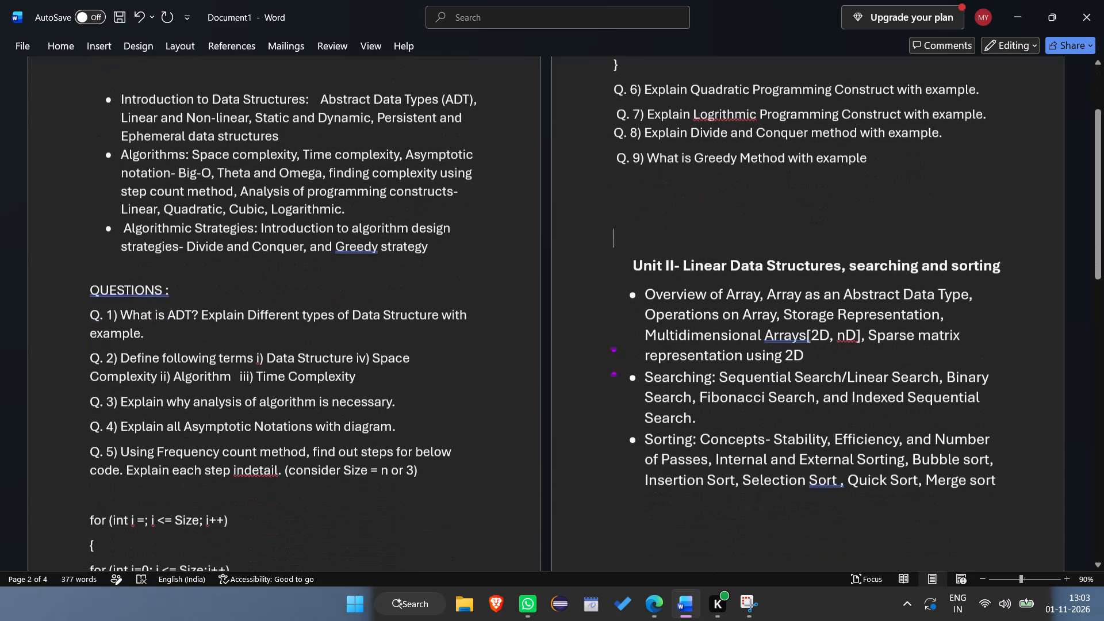
scroll(600, 176, "down", 3)
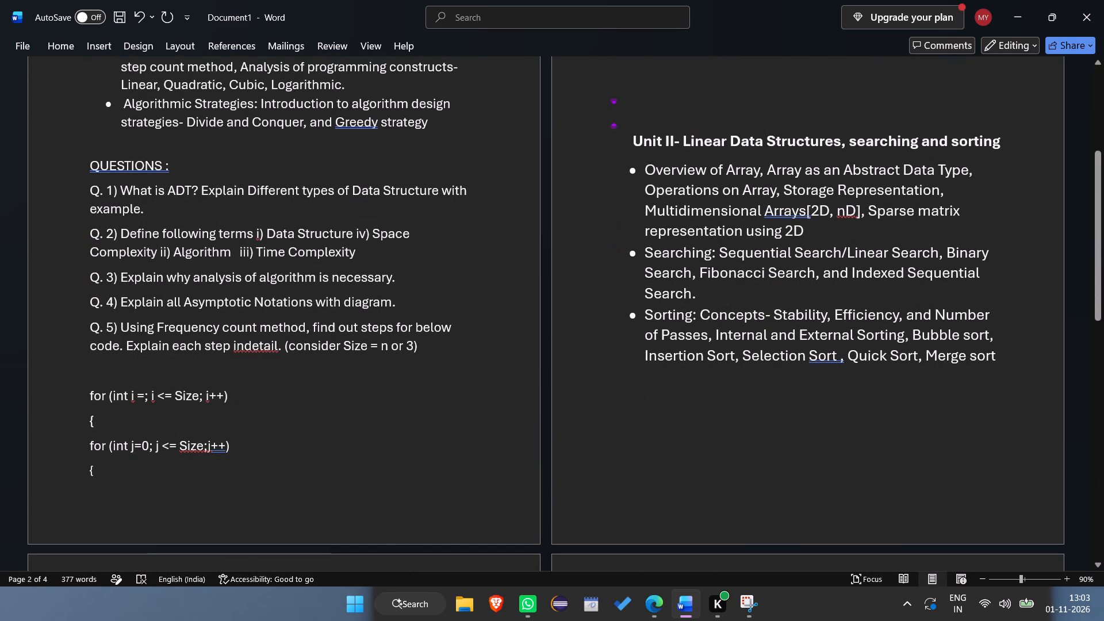
scroll(600, 176, "up", 4)
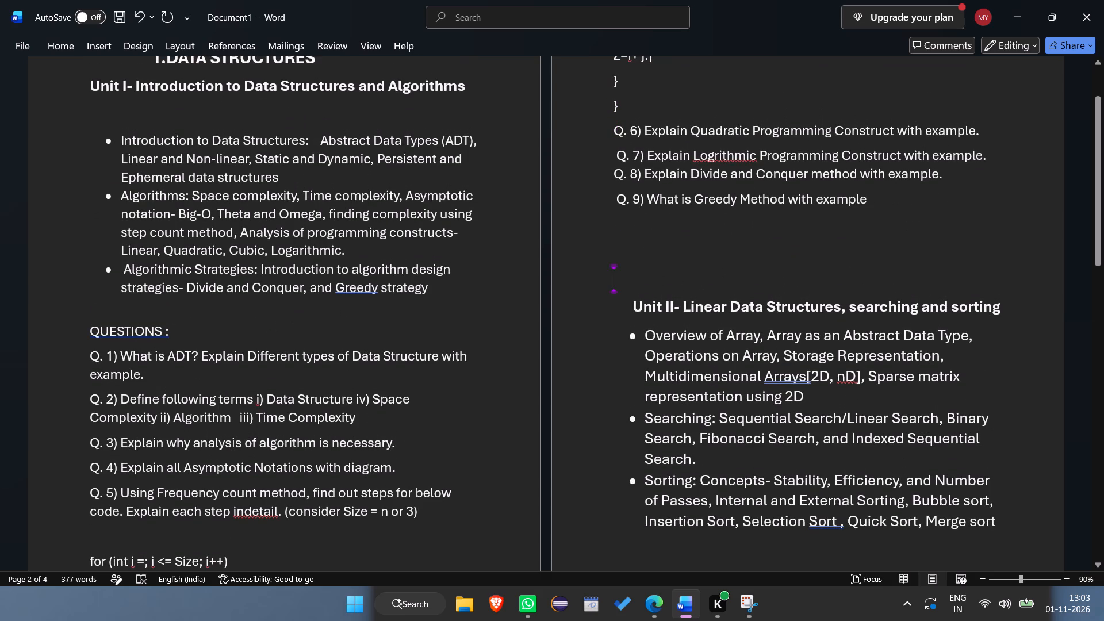
Review the Unit II questions from Q. 1 to Q. 9 on the third page and their placement after the syllabus topics.
scroll(600, 176, "down", 13)
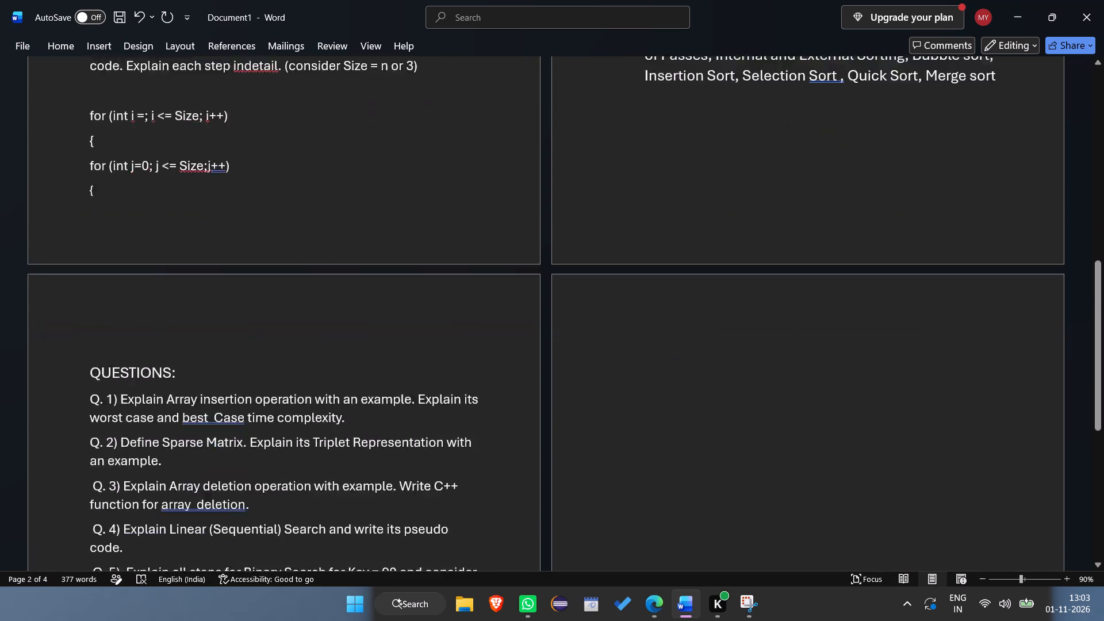
scroll(600, 176, "down", 5)
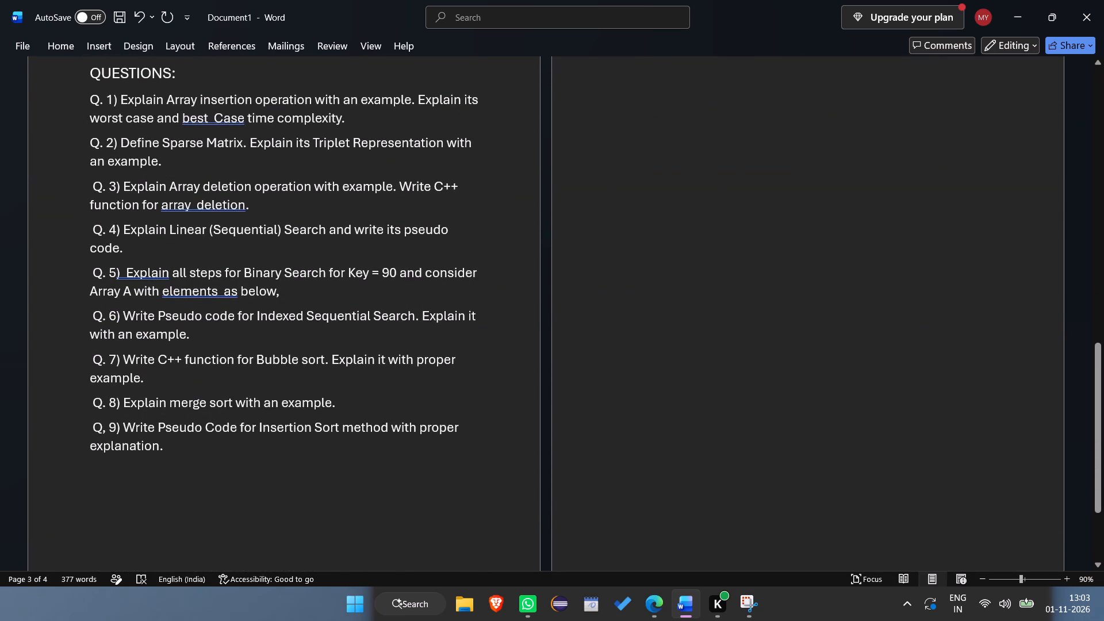
scroll(600, 176, "down", 1)
scroll(600, 176, "up", 6)
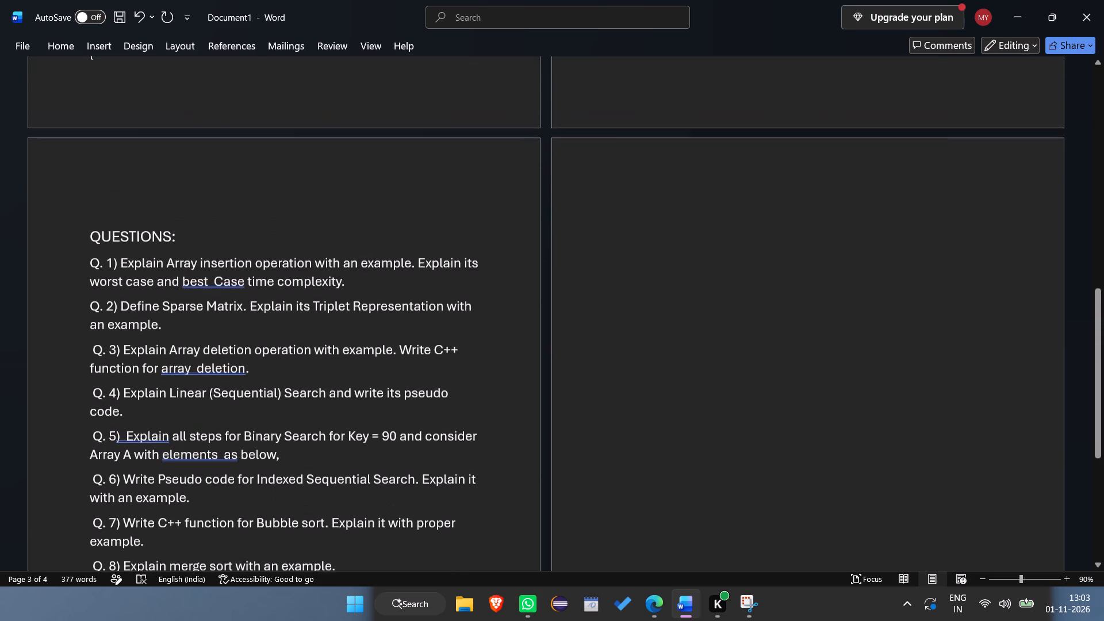
scroll(600, 176, "up", 3)
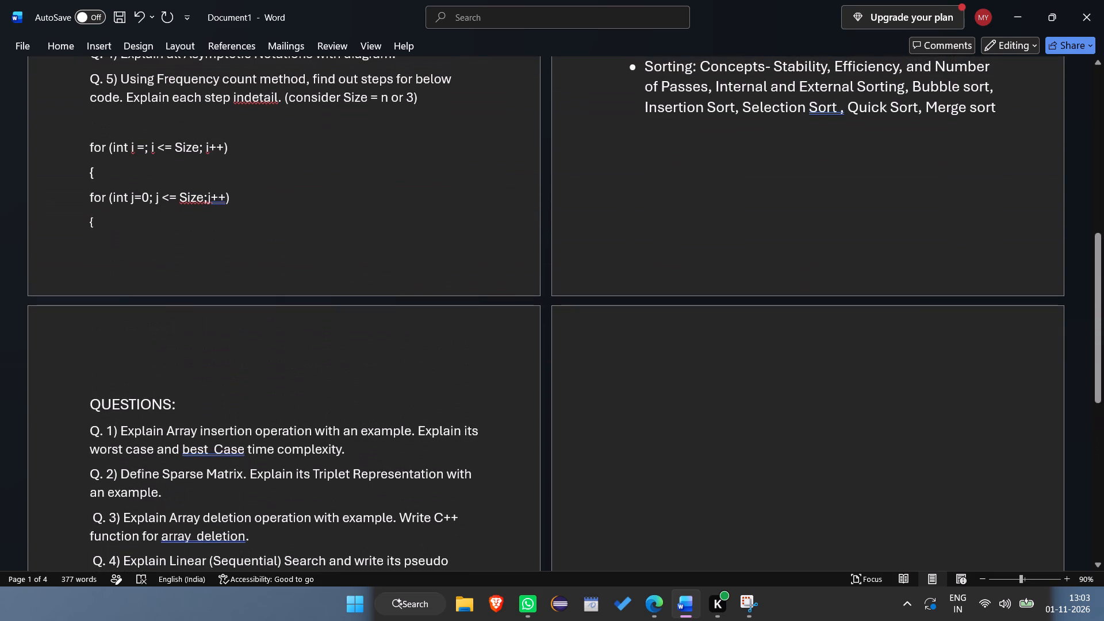
scroll(600, 176, "up", 4)
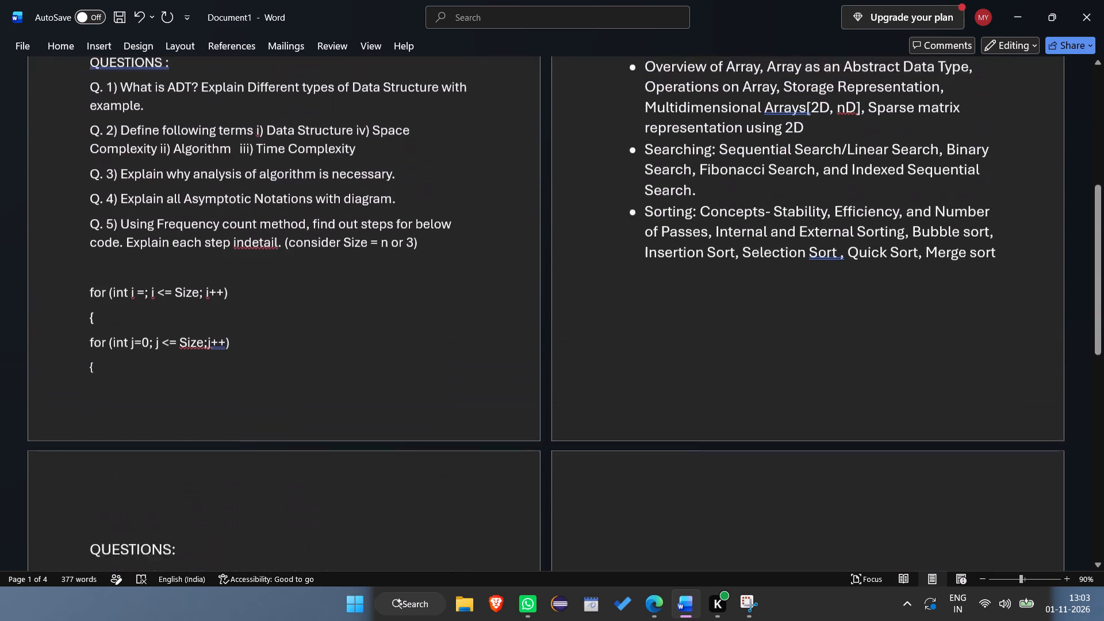
scroll(600, 176, "up", 1)
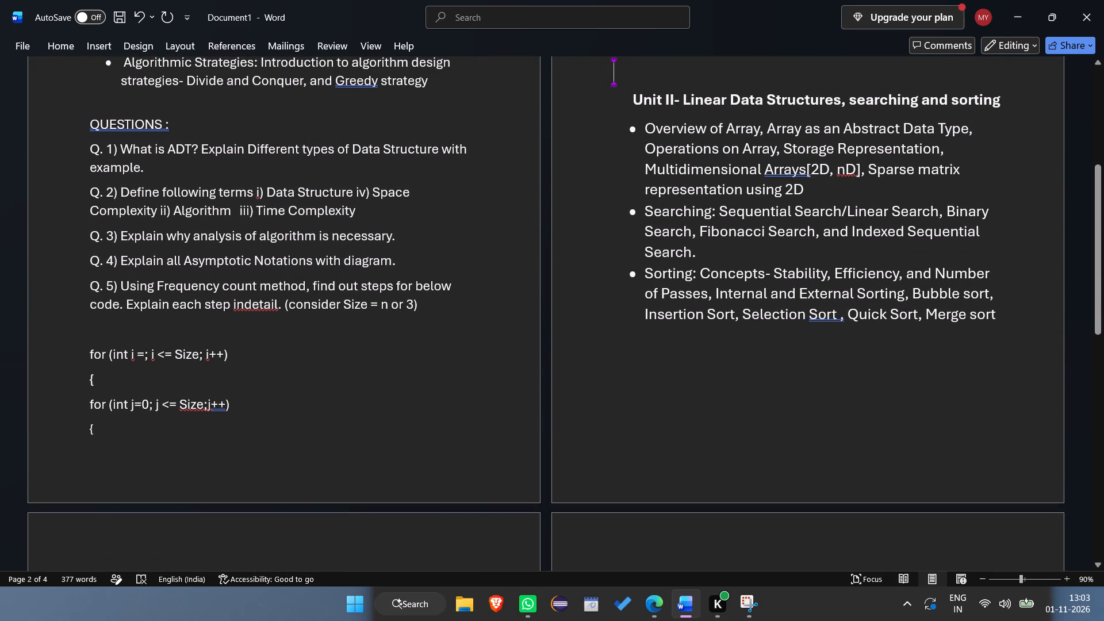
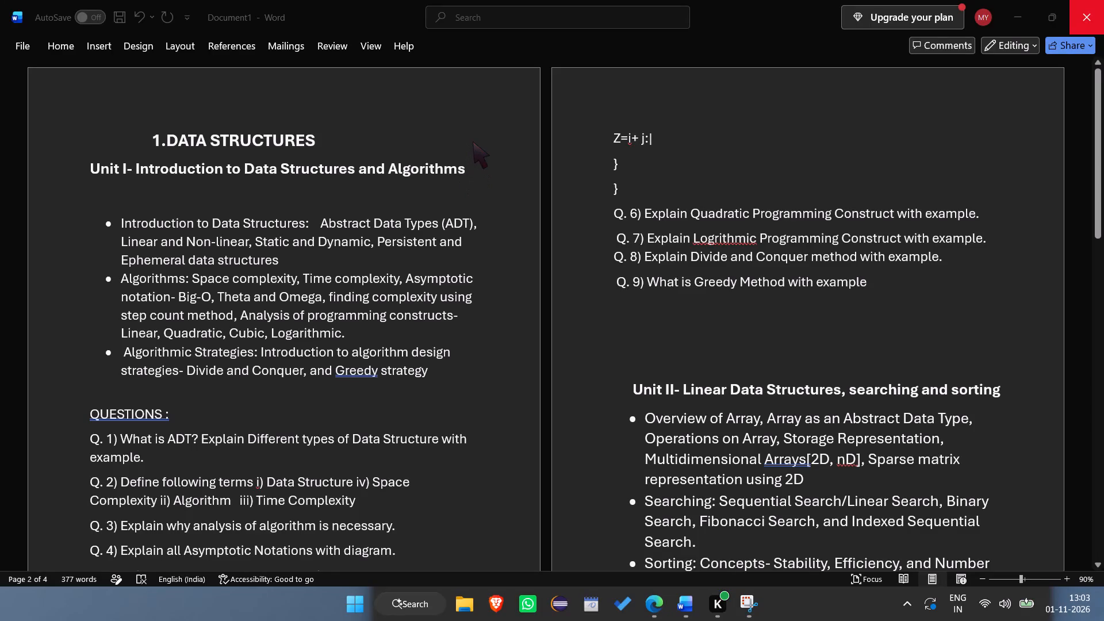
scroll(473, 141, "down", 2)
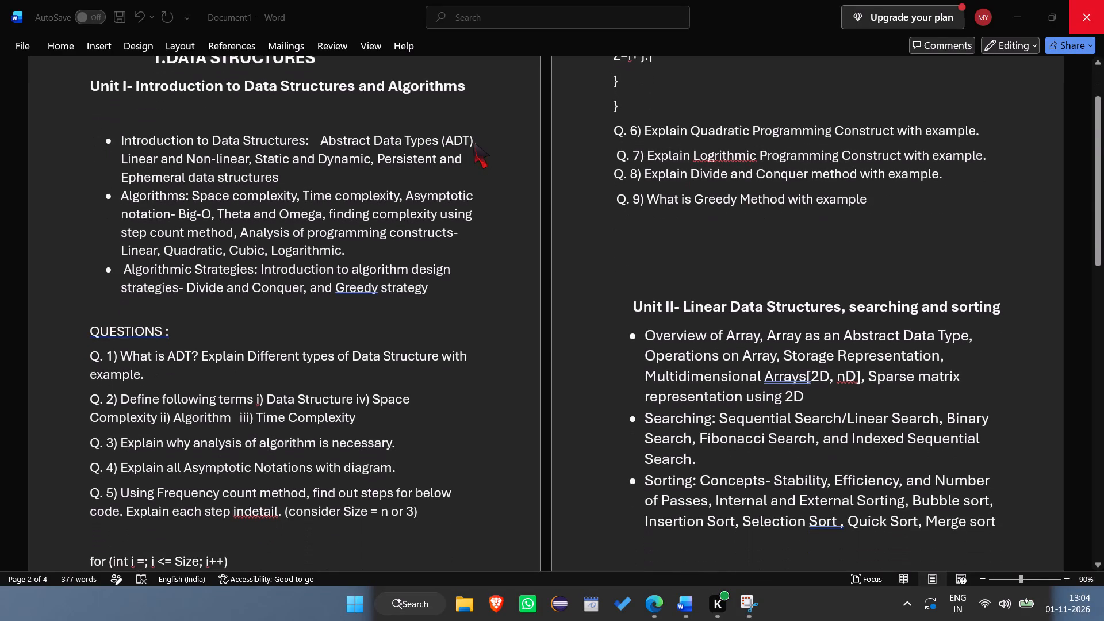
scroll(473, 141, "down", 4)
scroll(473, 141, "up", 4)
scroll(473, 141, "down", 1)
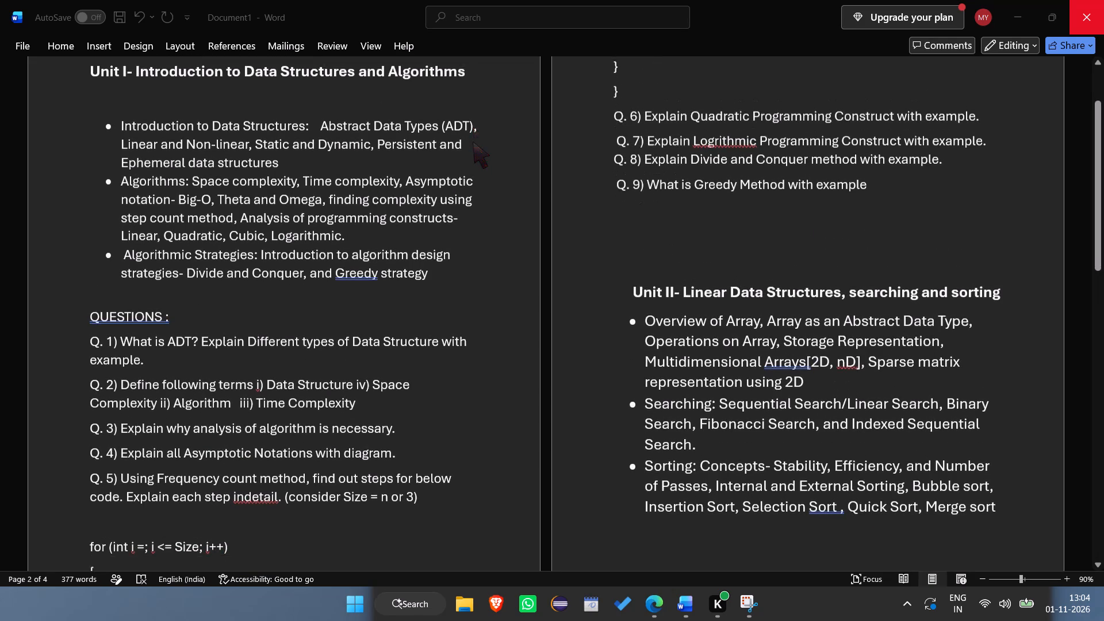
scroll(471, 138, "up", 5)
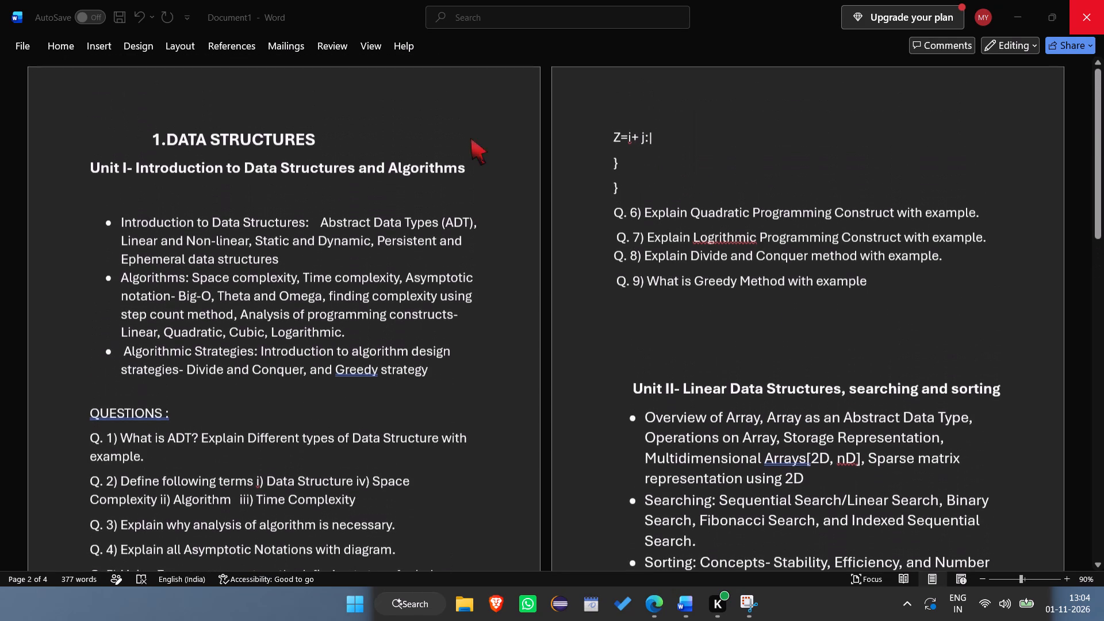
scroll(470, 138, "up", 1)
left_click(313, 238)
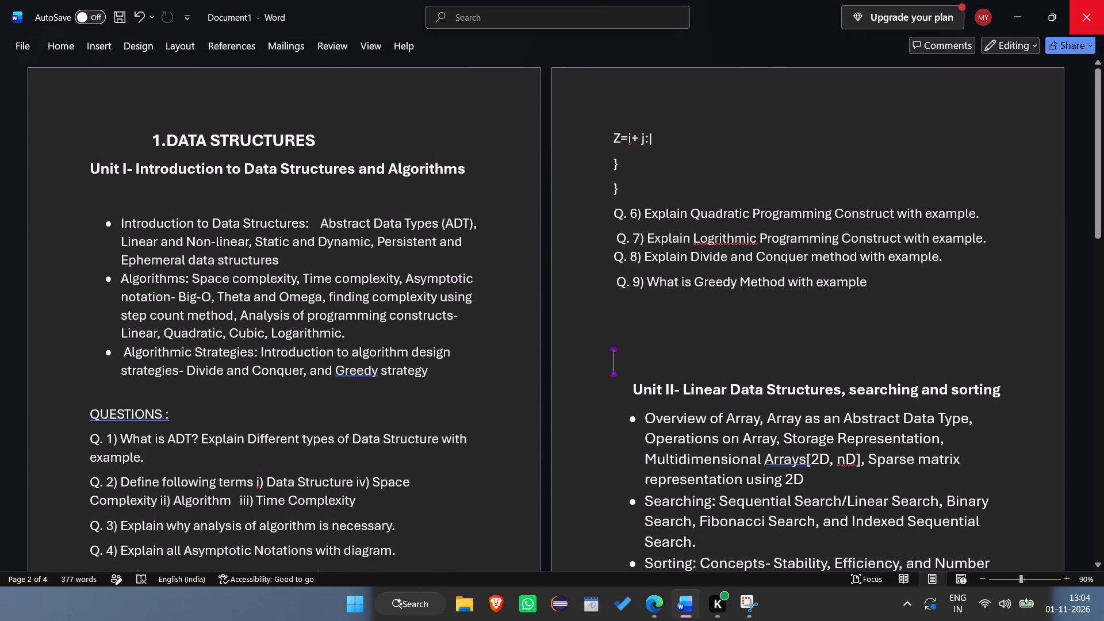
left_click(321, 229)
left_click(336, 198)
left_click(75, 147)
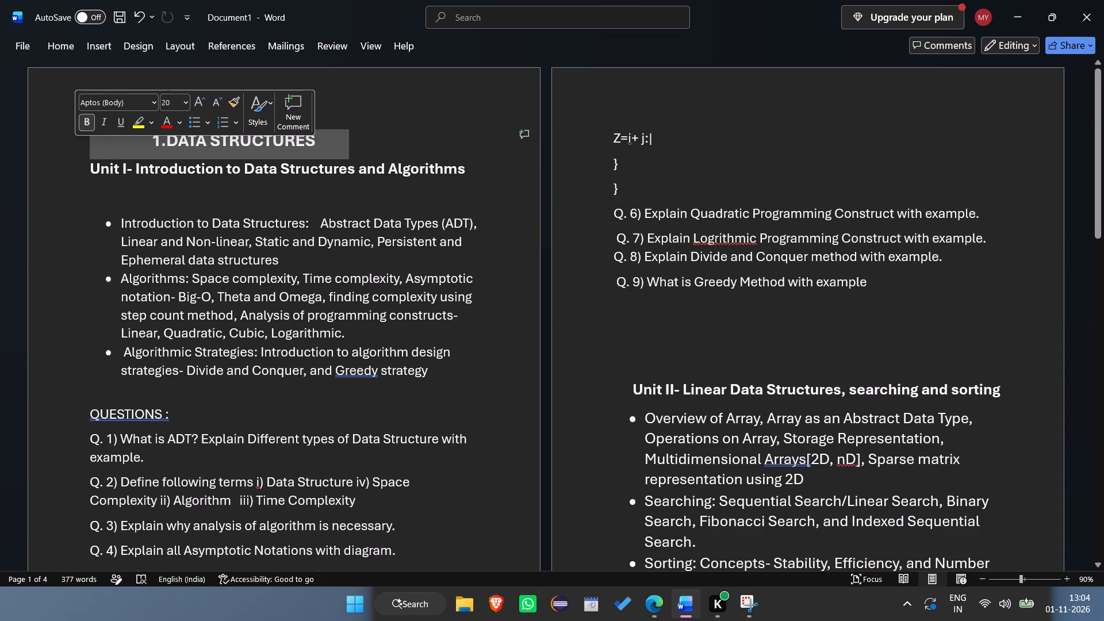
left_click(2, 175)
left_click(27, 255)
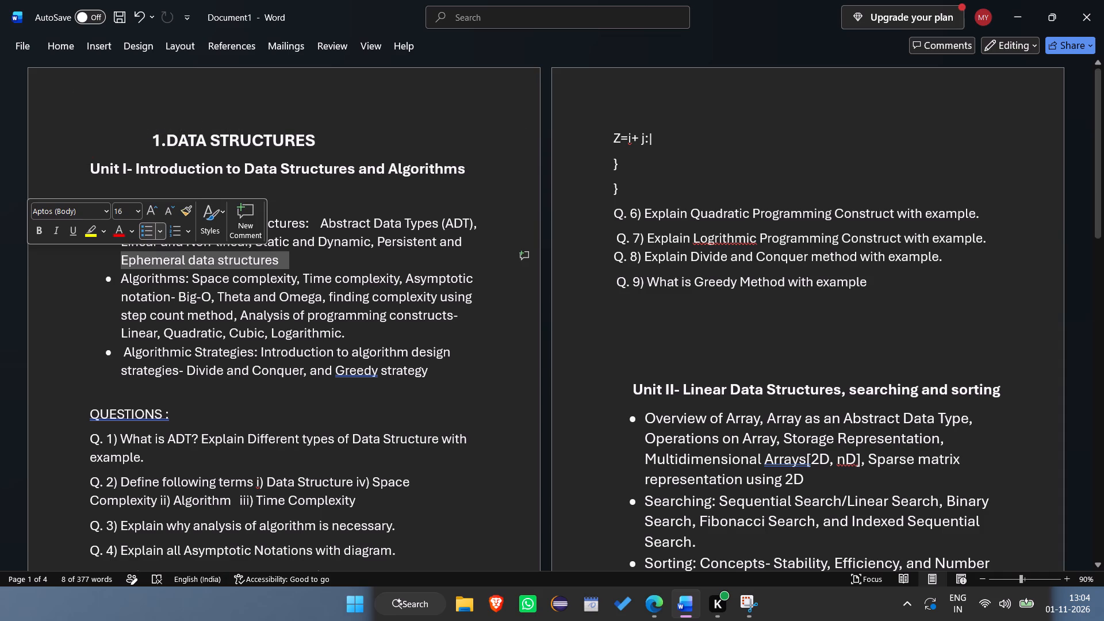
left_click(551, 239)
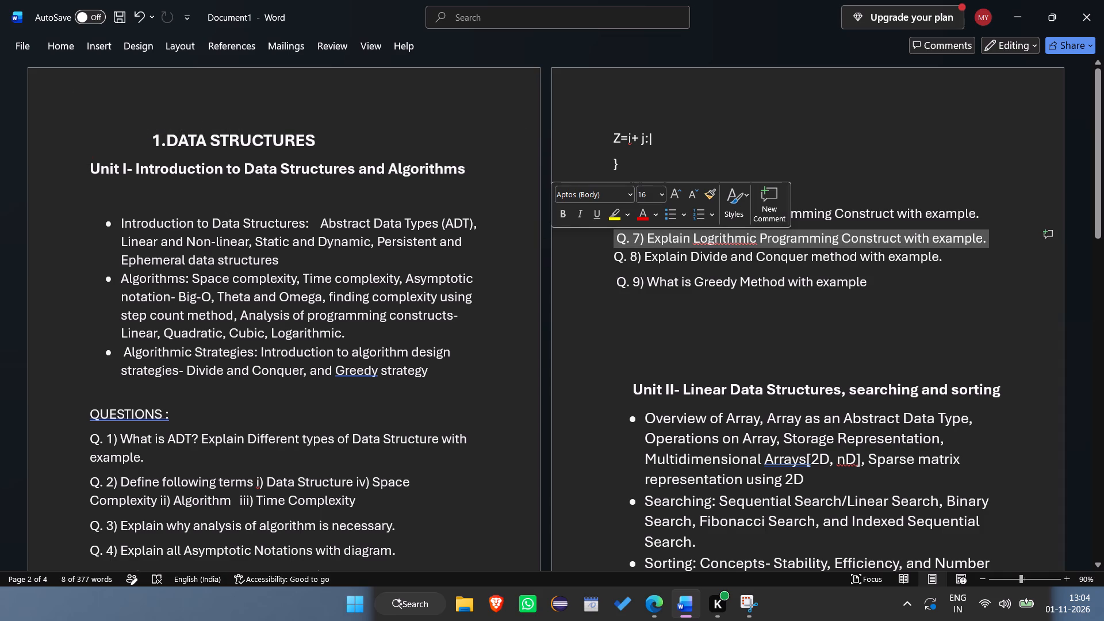
Review the Unit I syllabus topics and questions and the Unit II heading and bulleted topics on the first two pages.
scroll(549, 237, "down", 2)
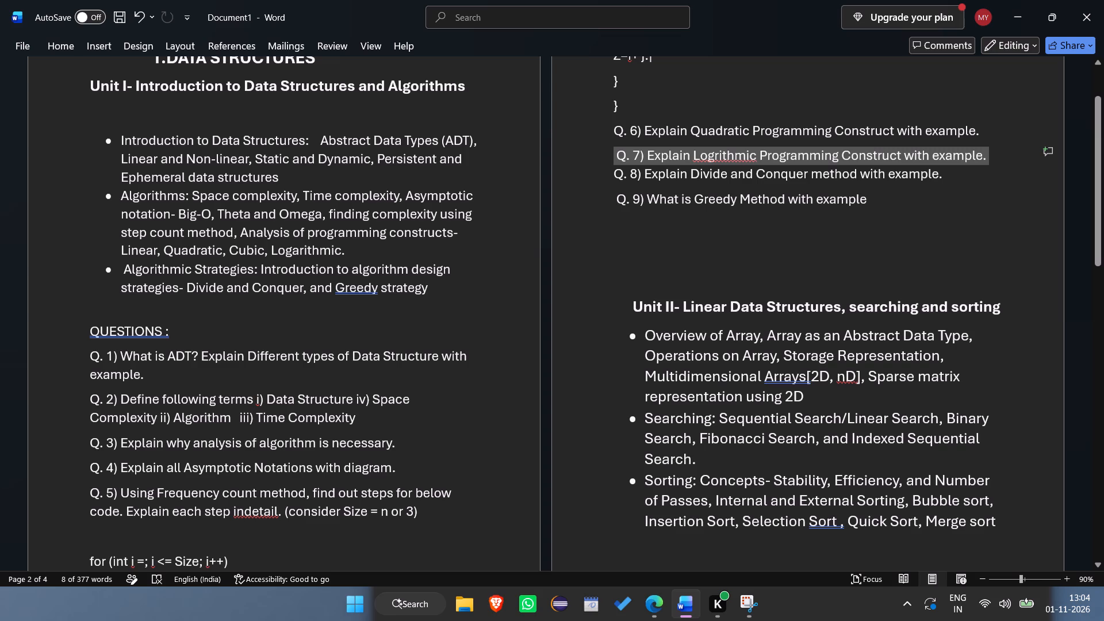
scroll(199, 262, "down", 2)
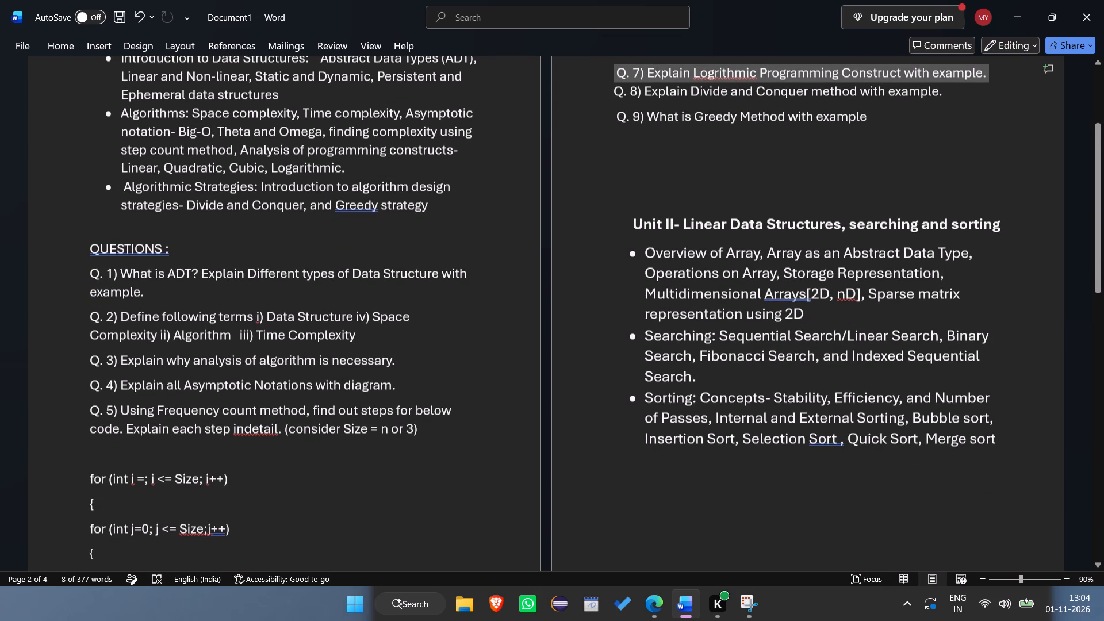
scroll(378, 216, "up", 2)
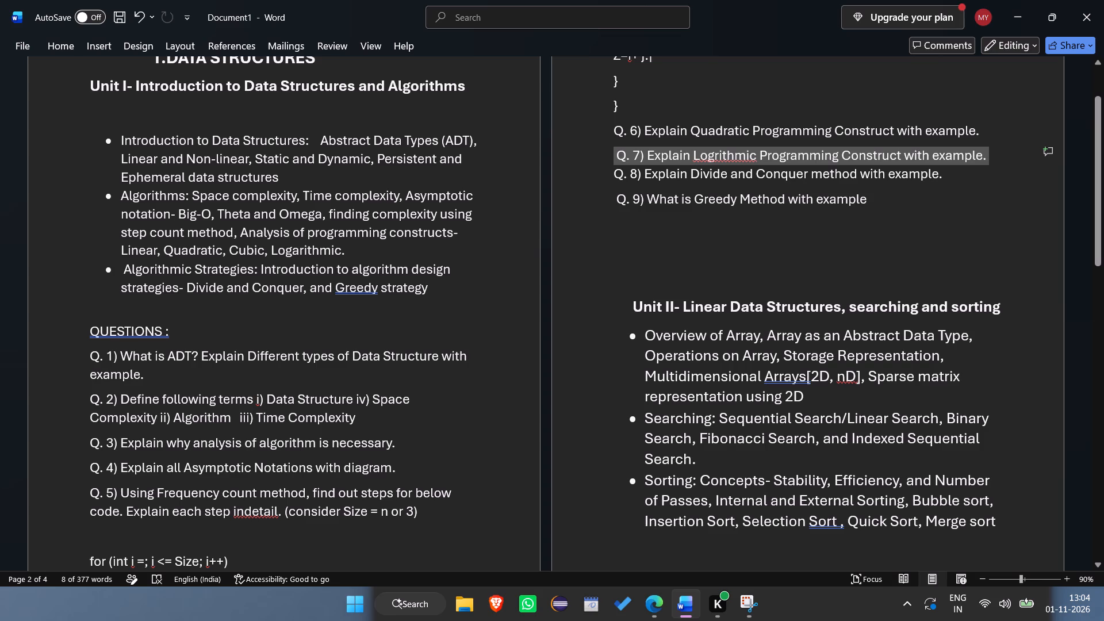
left_click_drag(329, 252, 277, 254)
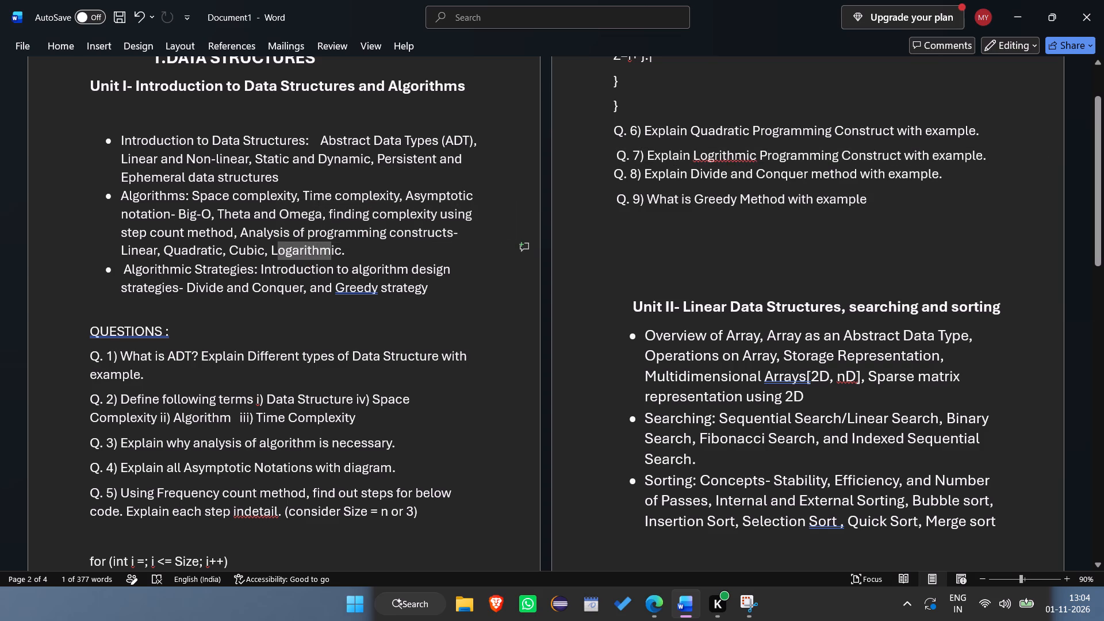
left_click(21, 238)
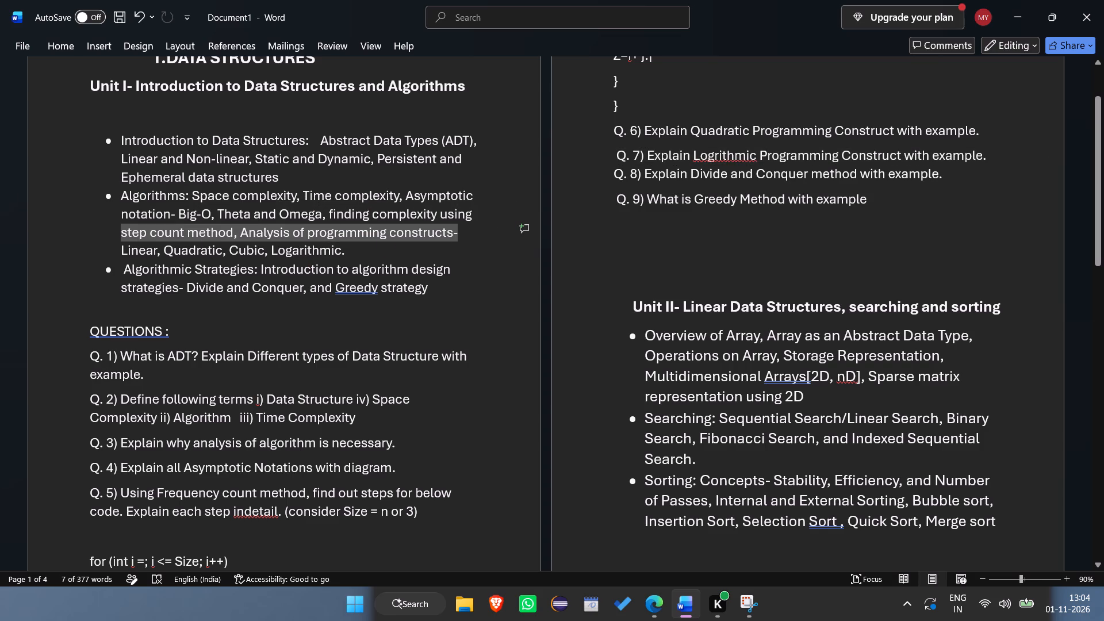
scroll(679, 209, "up", 3)
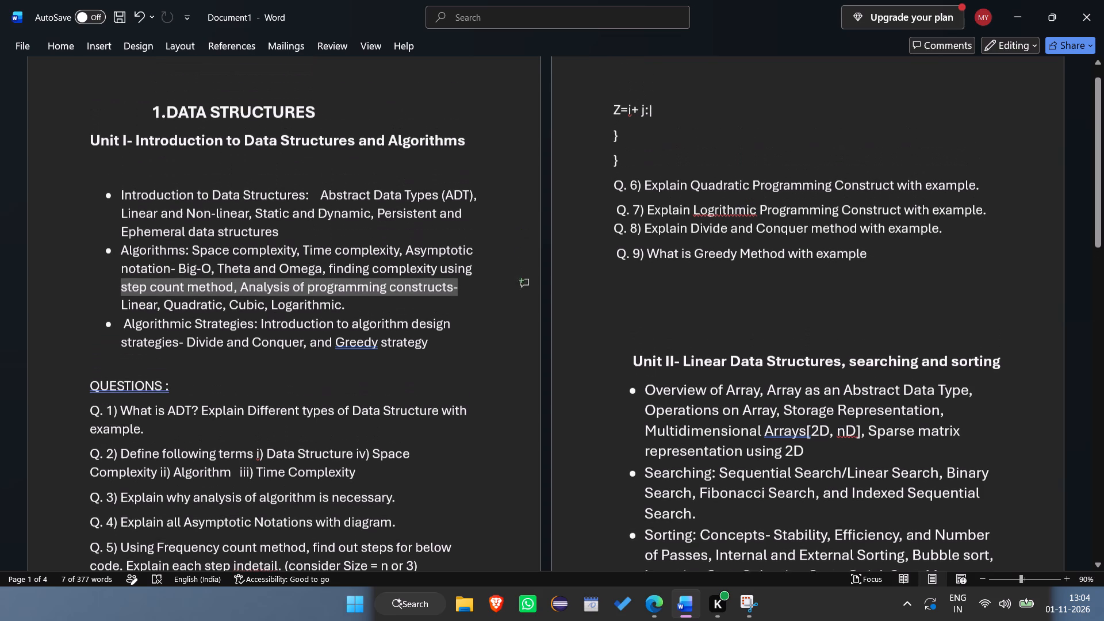
scroll(673, 209, "up", 4)
Look through the document down to the Unit II questions, checking Q. 1 to Q. 9 and their spacing on the third page.
scroll(566, 265, "down", 3)
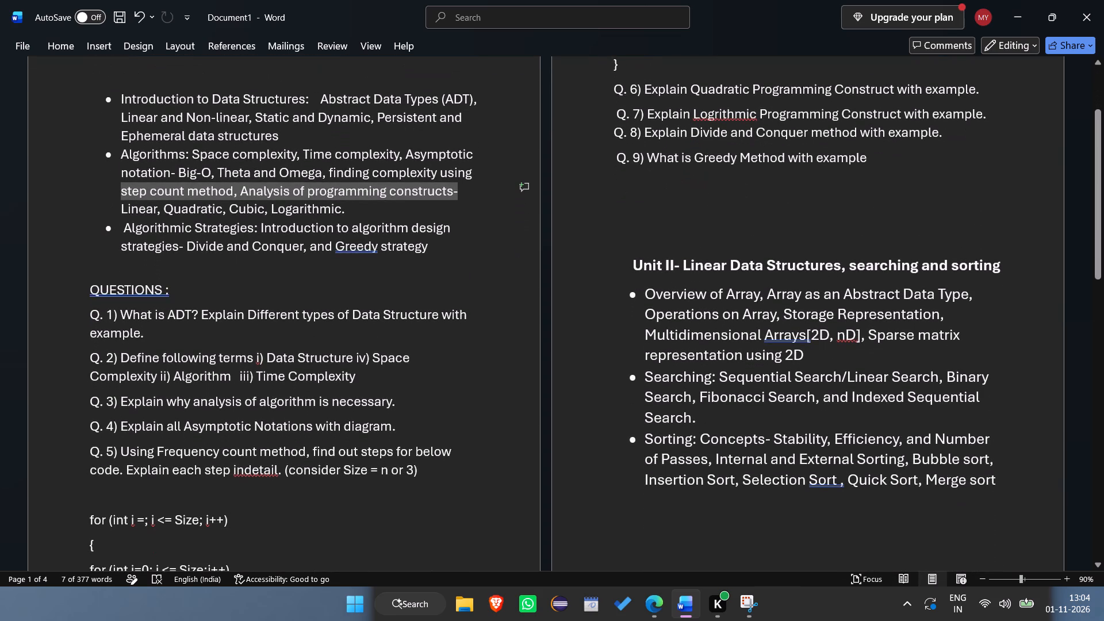
scroll(342, 401, "down", 6)
scroll(474, 264, "down", 3)
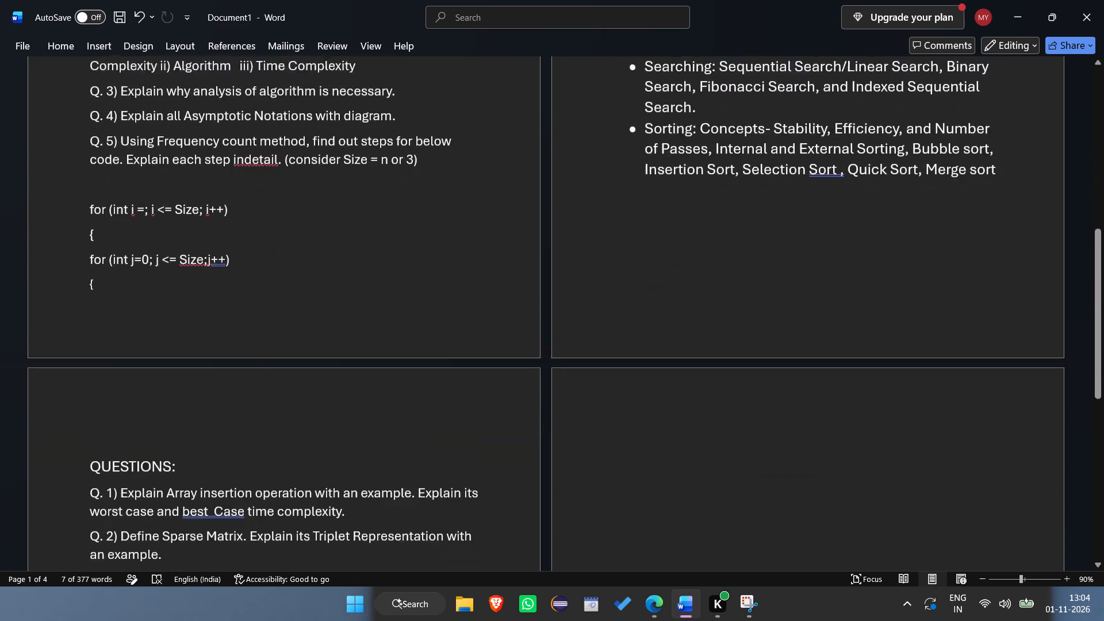
scroll(475, 264, "down", 12)
scroll(471, 260, "up", 6)
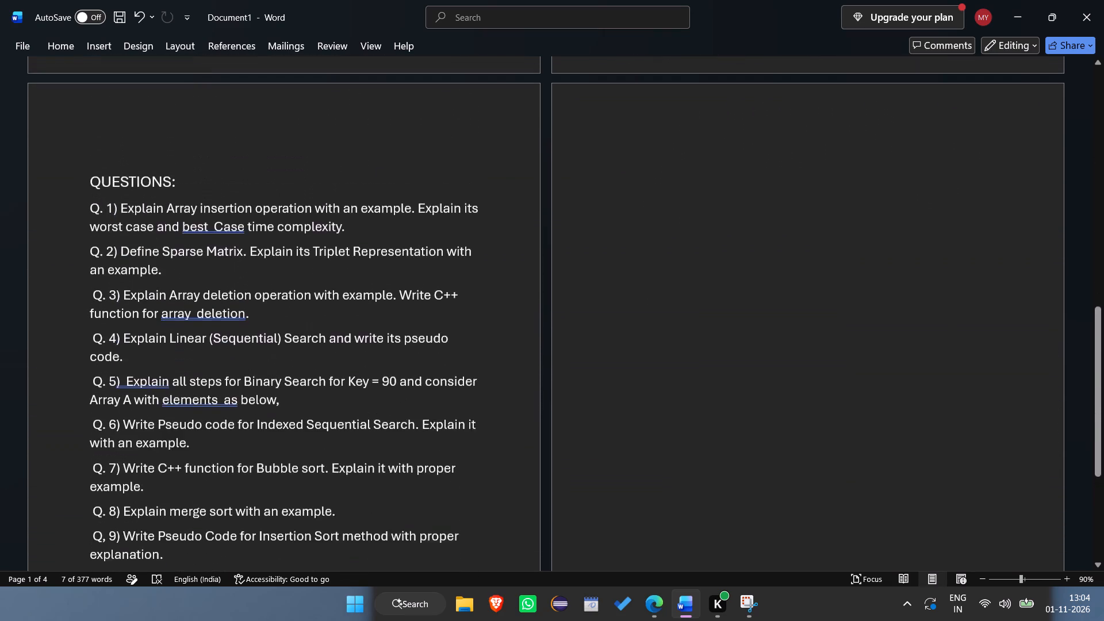
scroll(468, 255, "down", 3)
scroll(468, 255, "up", 2)
scroll(468, 255, "down", 12)
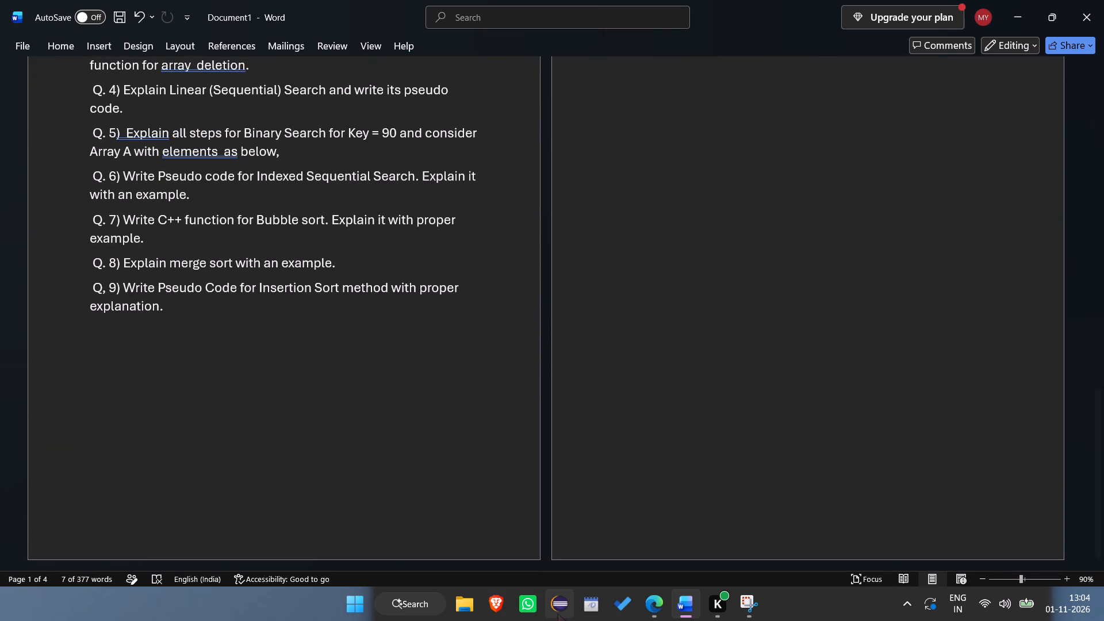
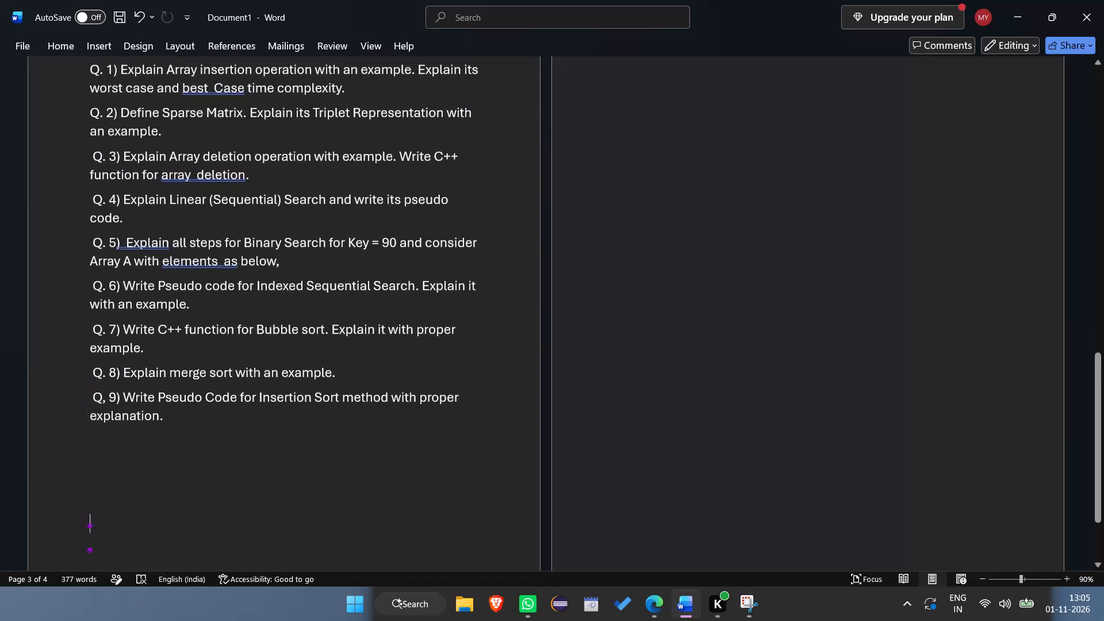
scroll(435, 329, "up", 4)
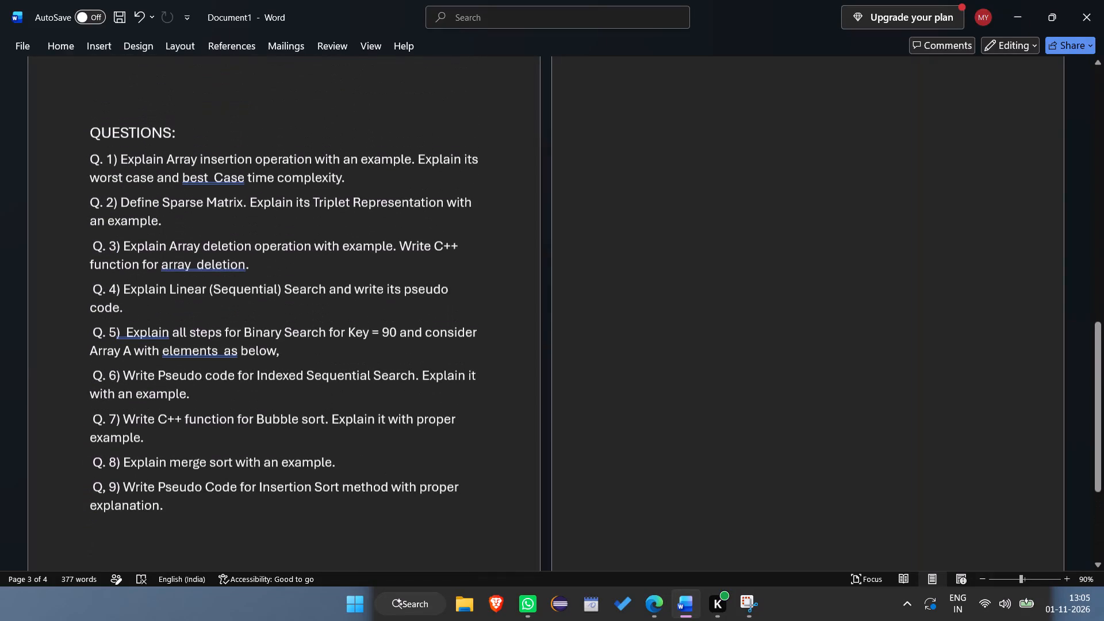